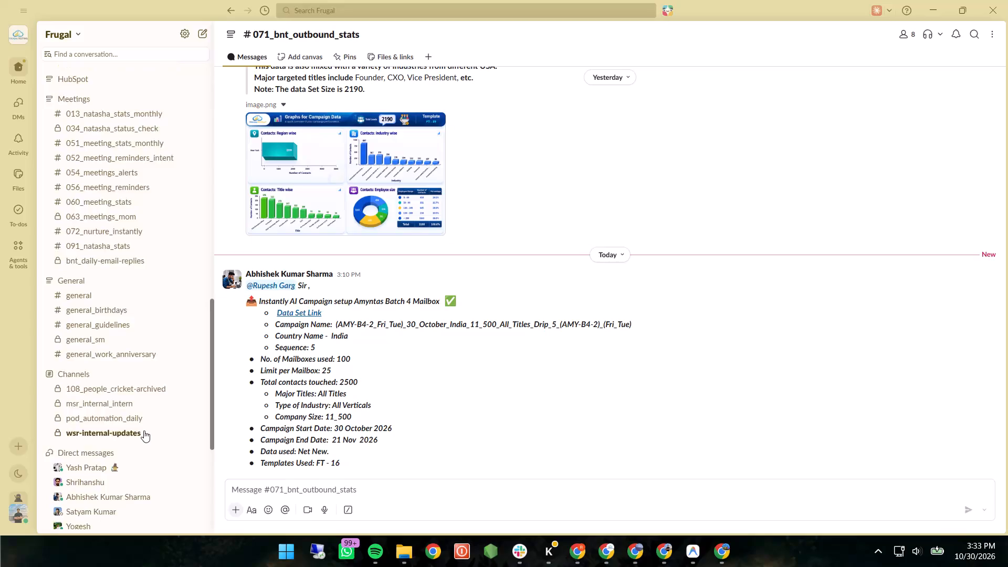
left_click(586, 555)
left_click(602, 552)
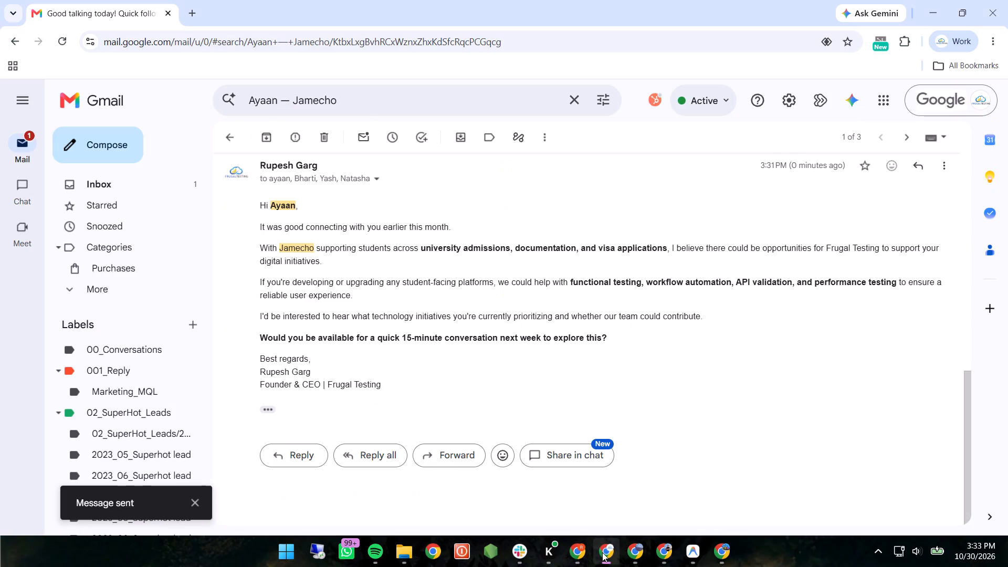
left_click(586, 551)
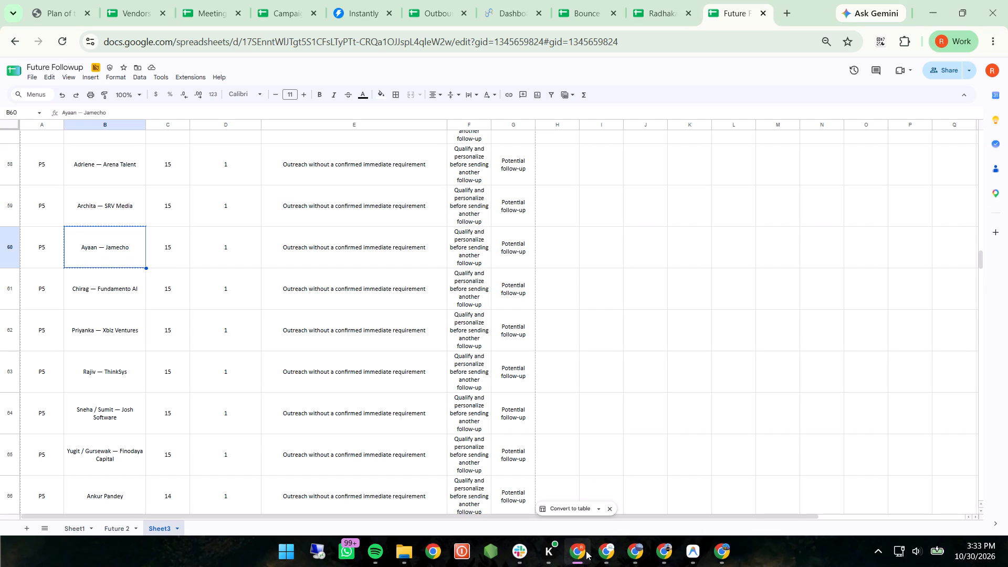
key("Down")
key("ctrl+c")
key("ctrl+c")
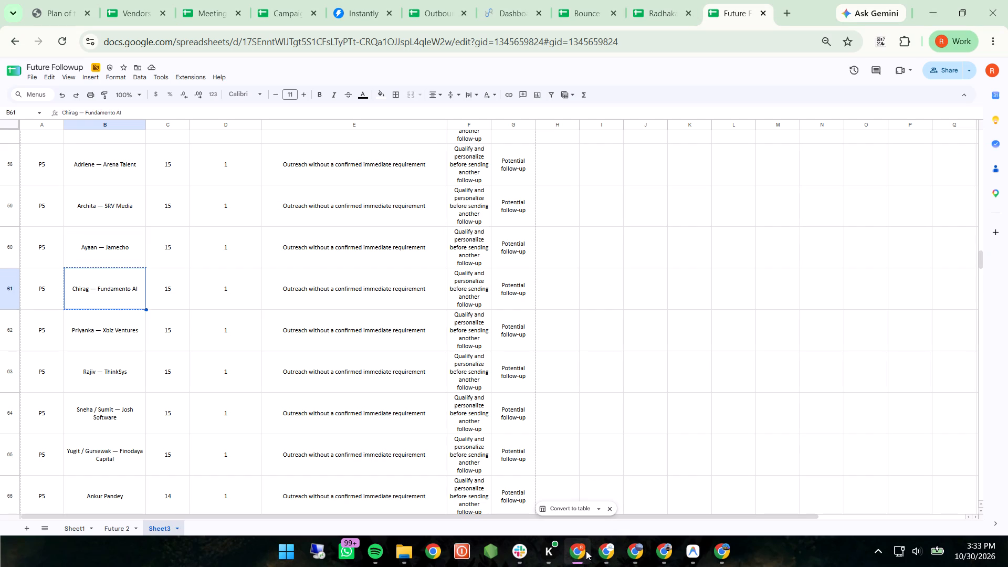
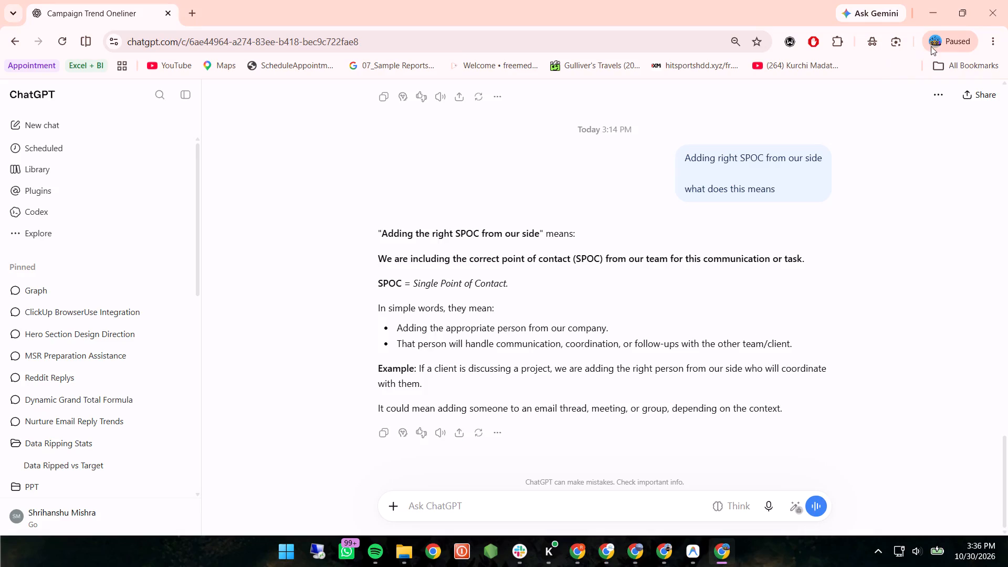
left_click(931, 46)
scroll(837, 356, "down", 1)
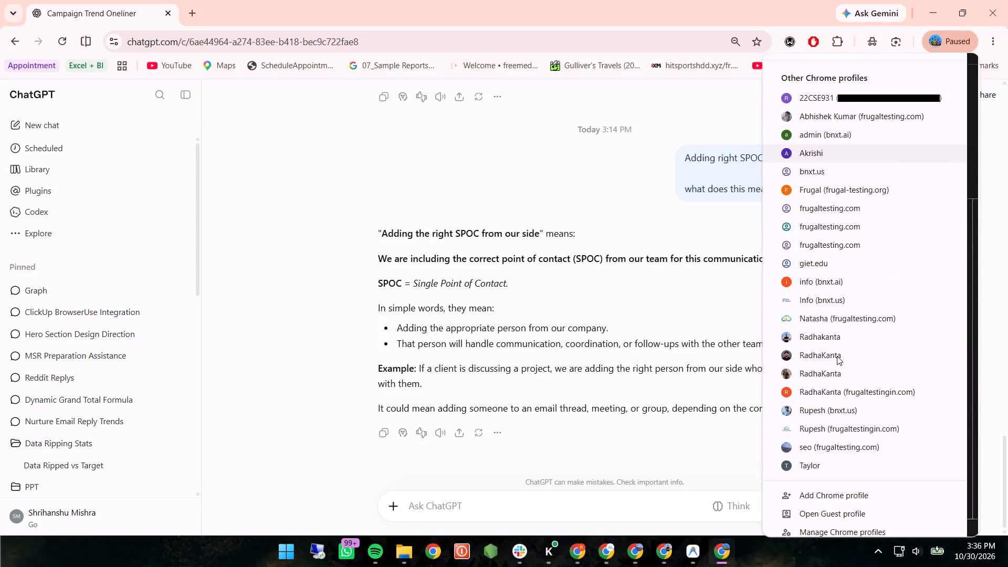
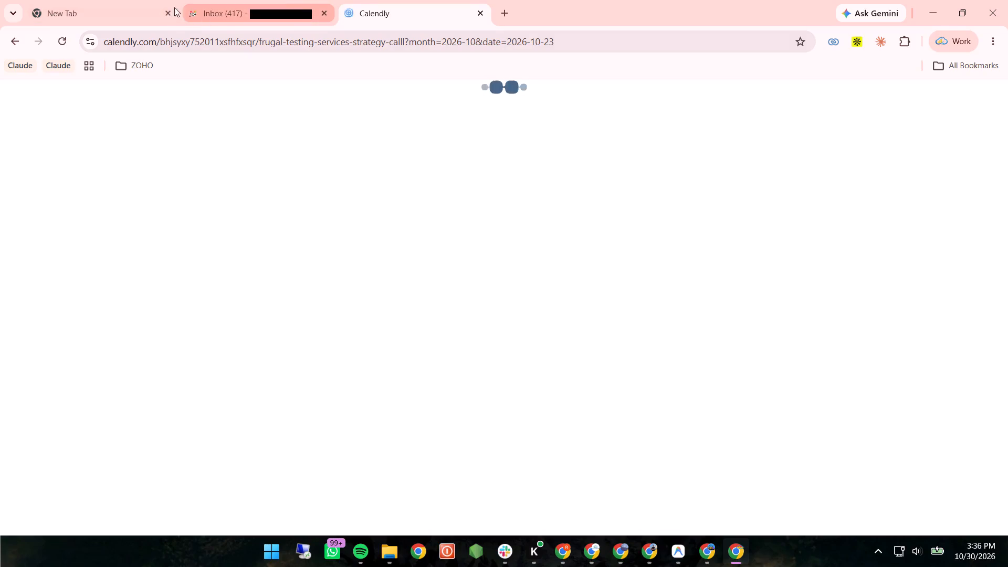
Open Google Calendar in a new tab.
left_click(505, 10)
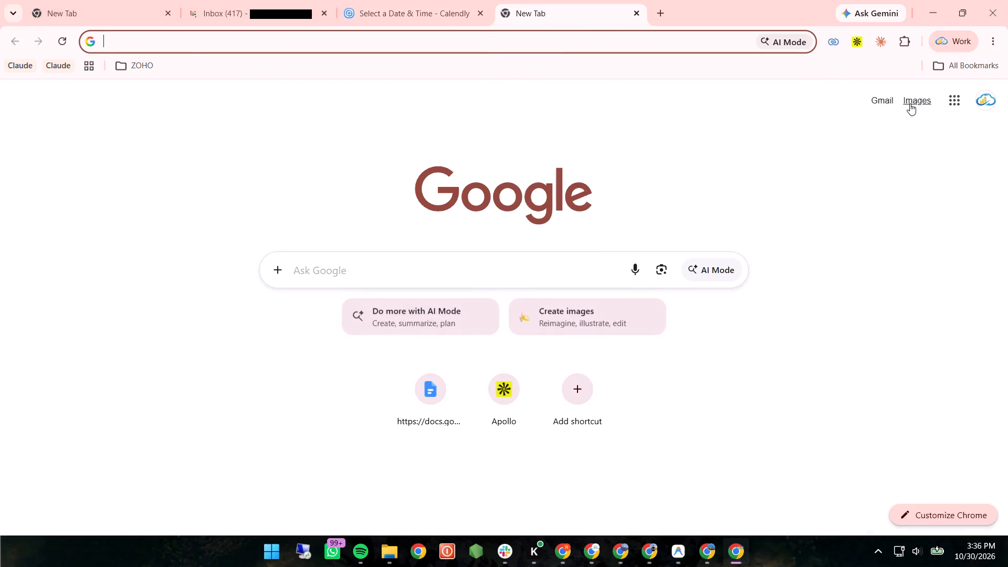
left_click(960, 96)
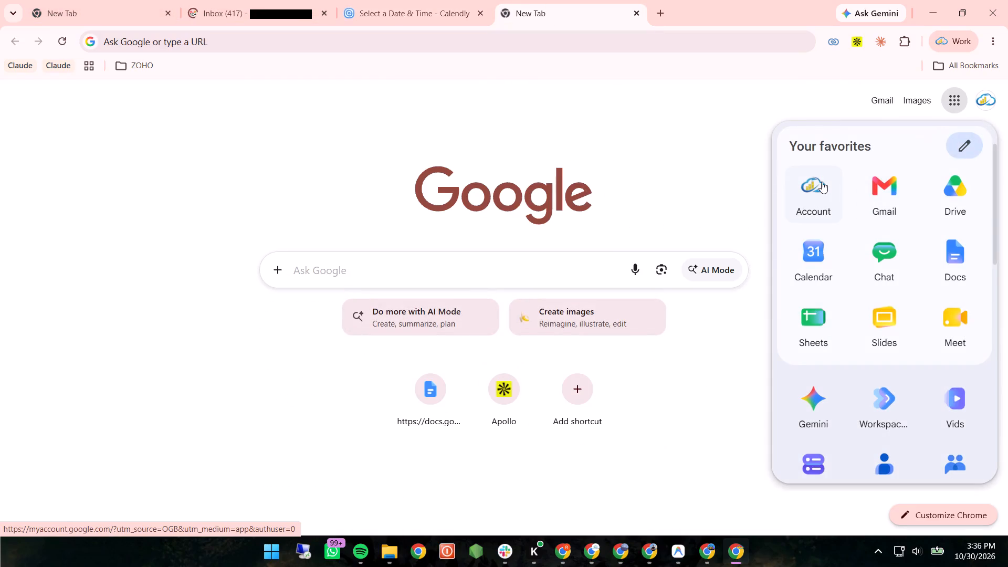
left_click(816, 235)
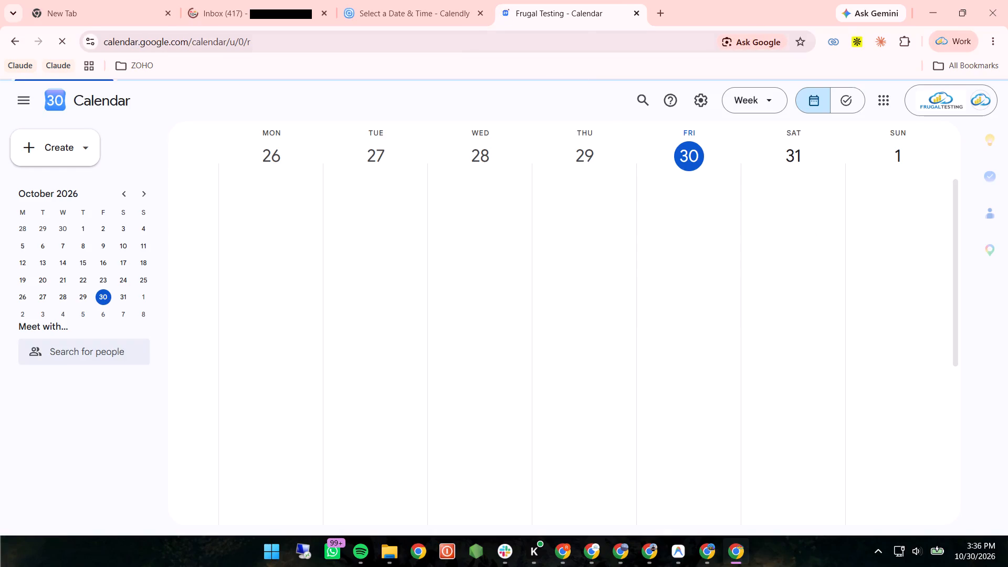
Go back to the Frugal Testing Services Strategy Call page in Calendly and show November 2026.
left_click(452, 8)
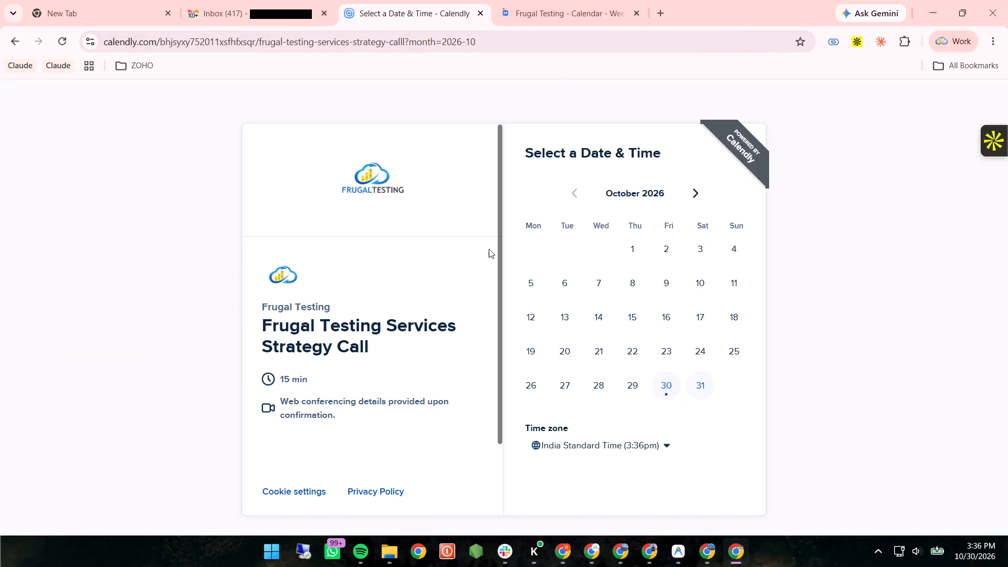
left_click(691, 195)
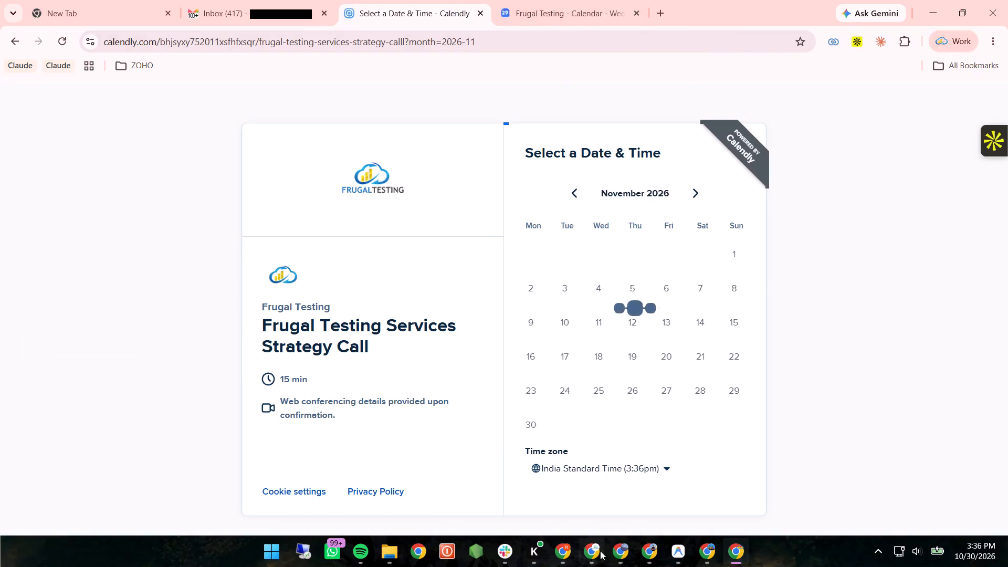
Switch to the Gmail window and reread the 3:33 PM MCS Ventures reply for the proposed call day and time.
left_click(599, 550)
scroll(583, 402, "down", 9)
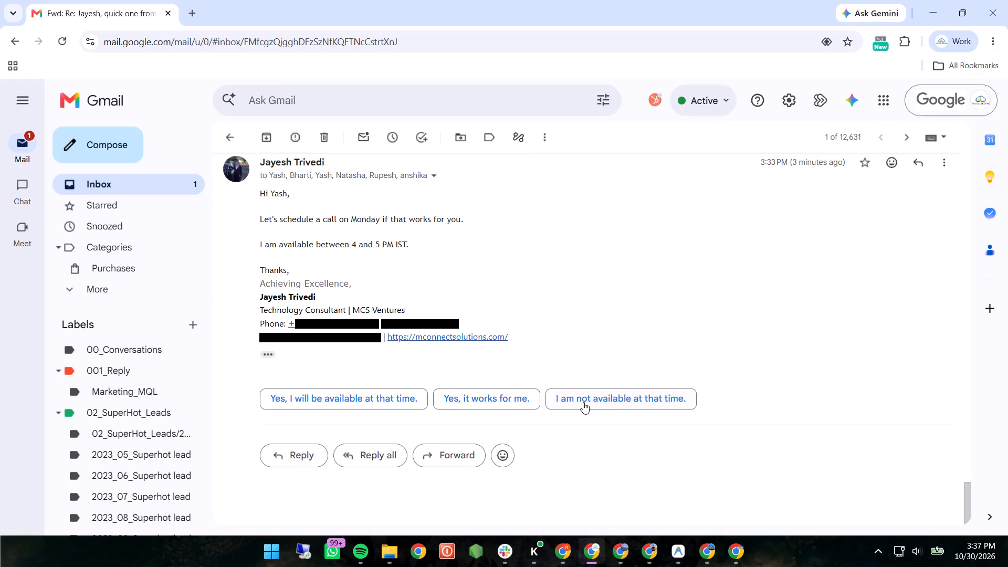
scroll(583, 402, "down", 1)
scroll(592, 255, "up", 1)
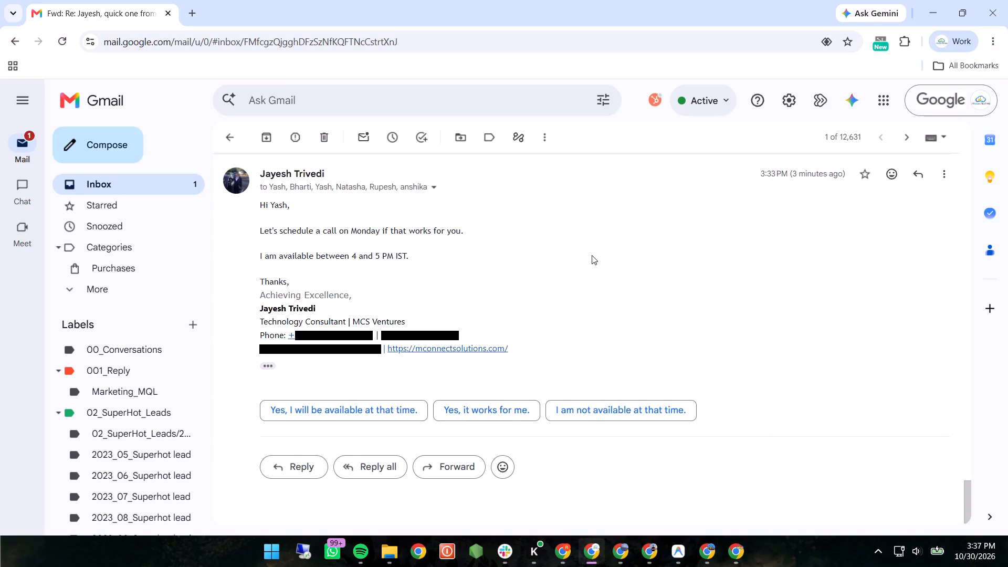
scroll(592, 255, "up", 1)
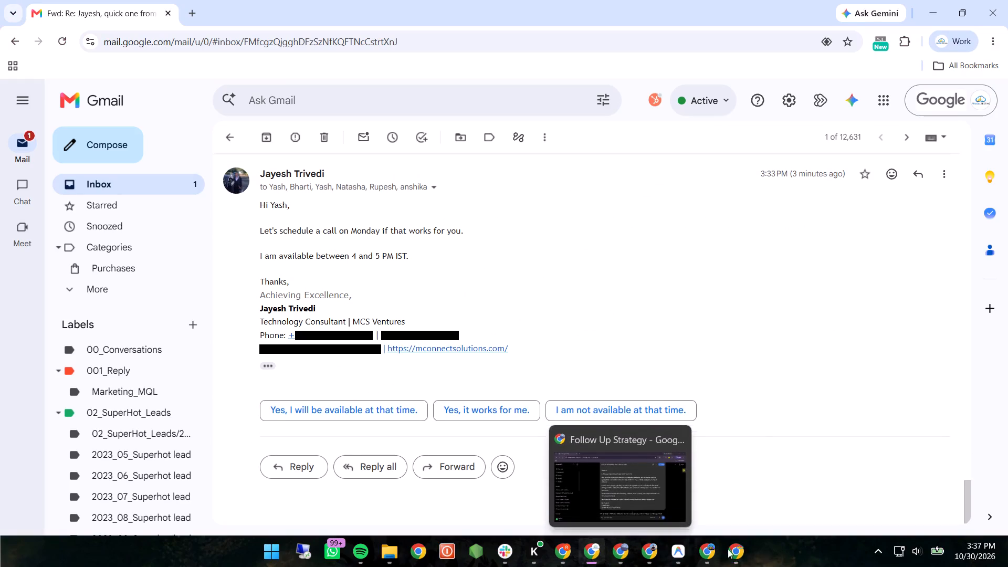
Return to the Calendly booking page and choose the 4:00pm slot on Monday, November 2.
left_click_drag(743, 549, 650, 557)
left_click(650, 557)
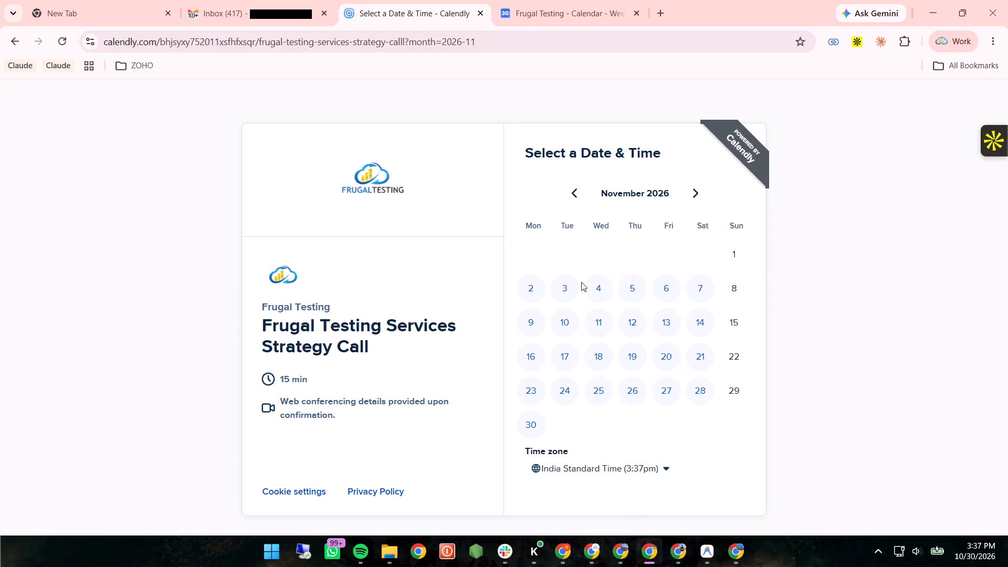
left_click(534, 291)
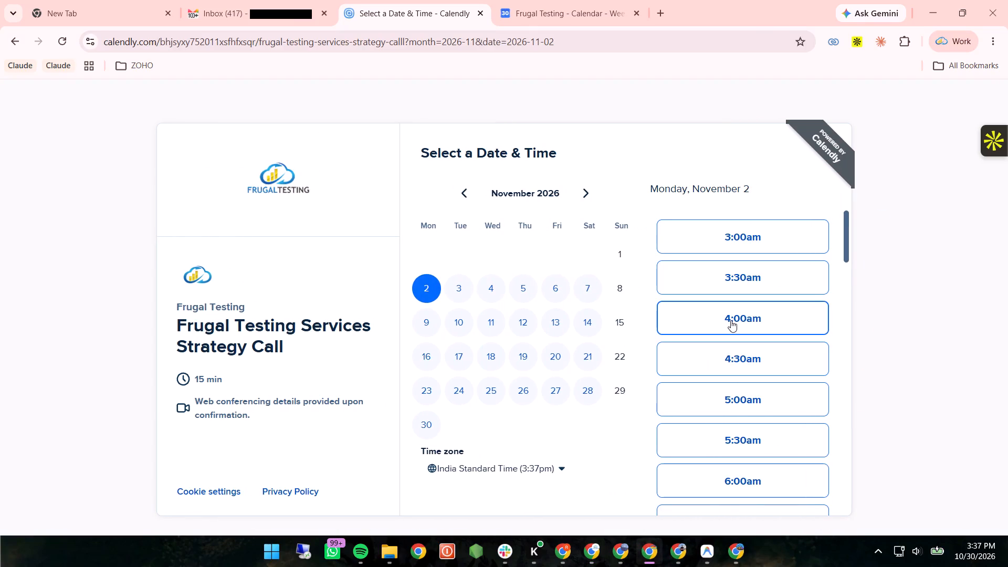
scroll(731, 320, "down", 6)
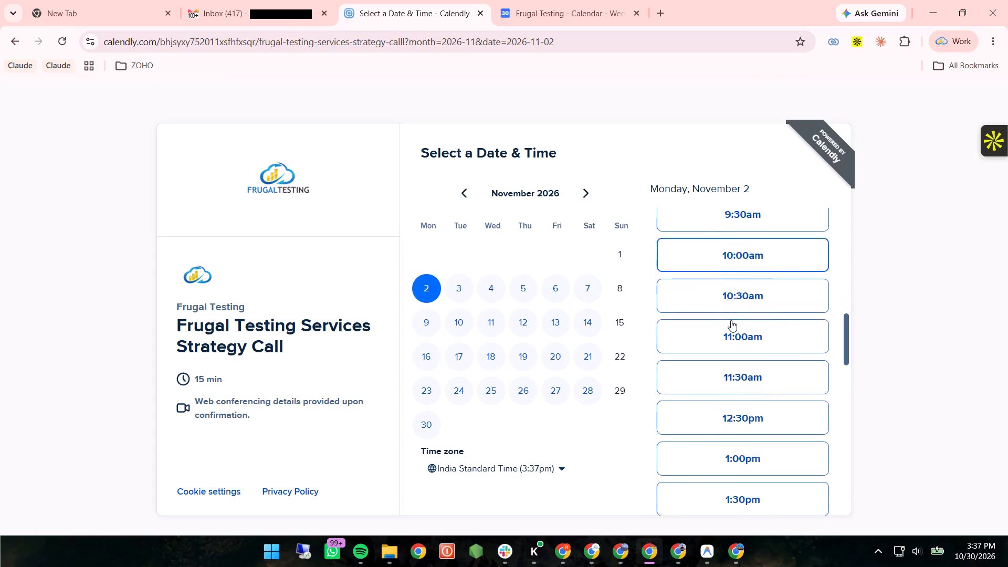
scroll(731, 320, "down", 5)
left_click(731, 332)
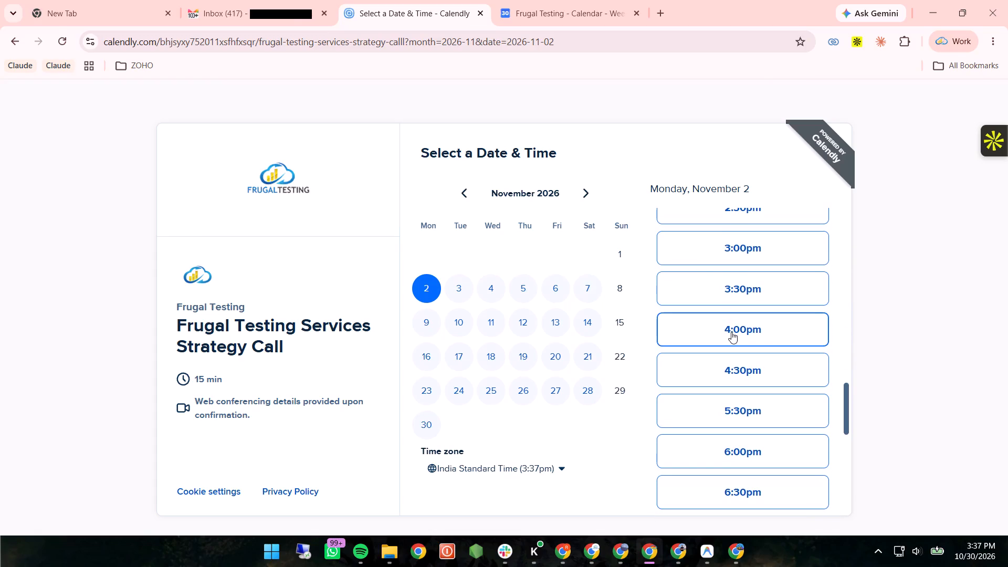
left_click(763, 327)
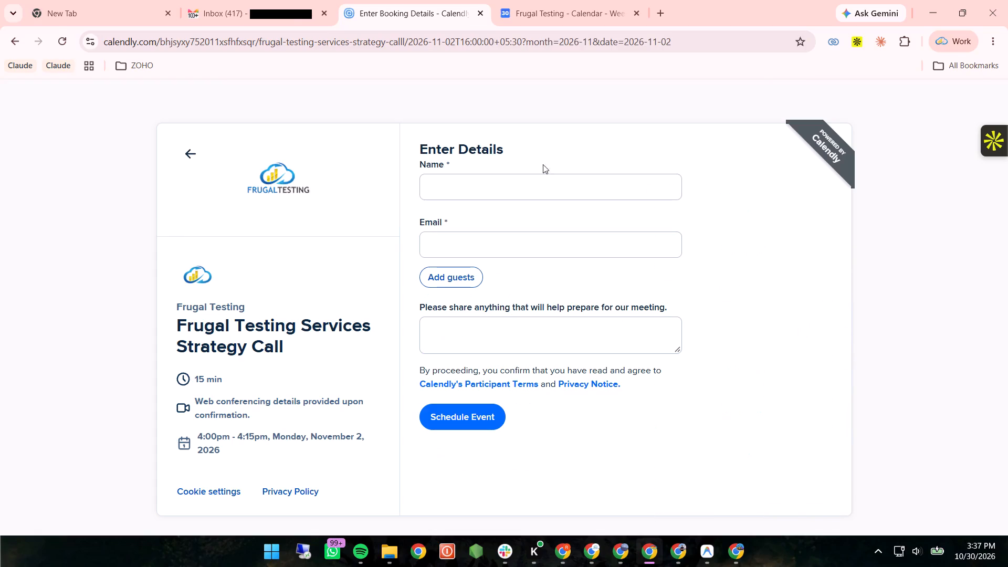
left_click(525, 187)
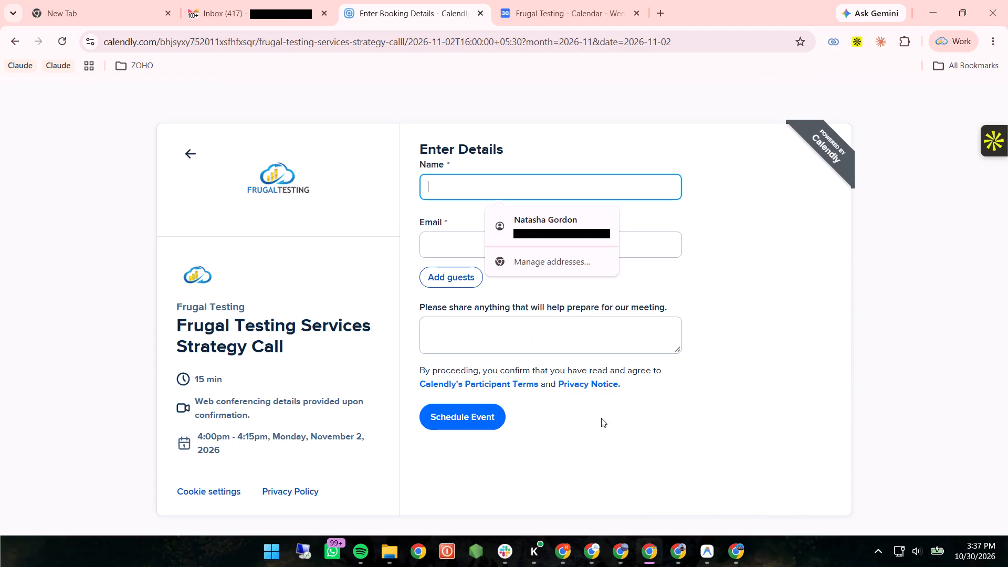
left_click(592, 545)
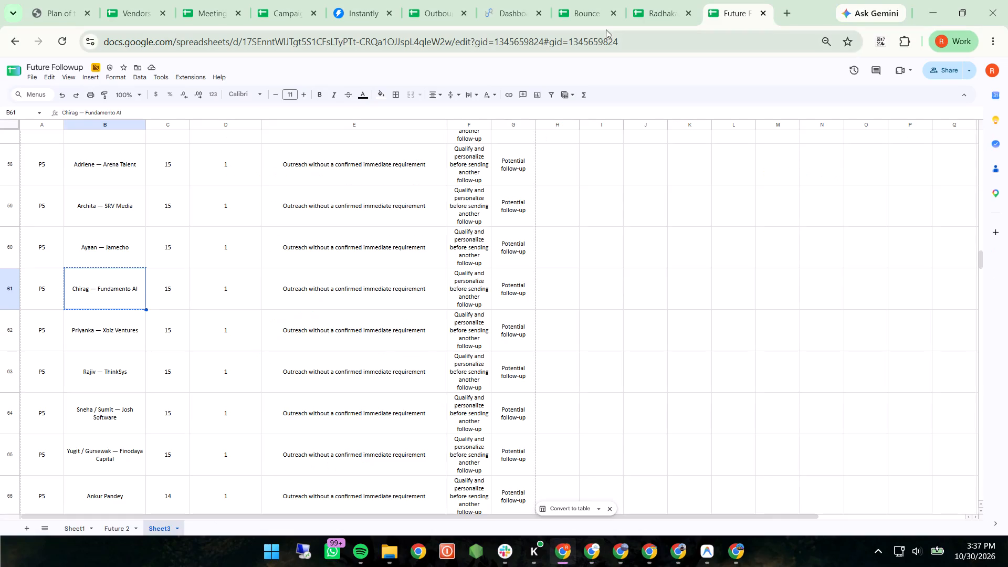
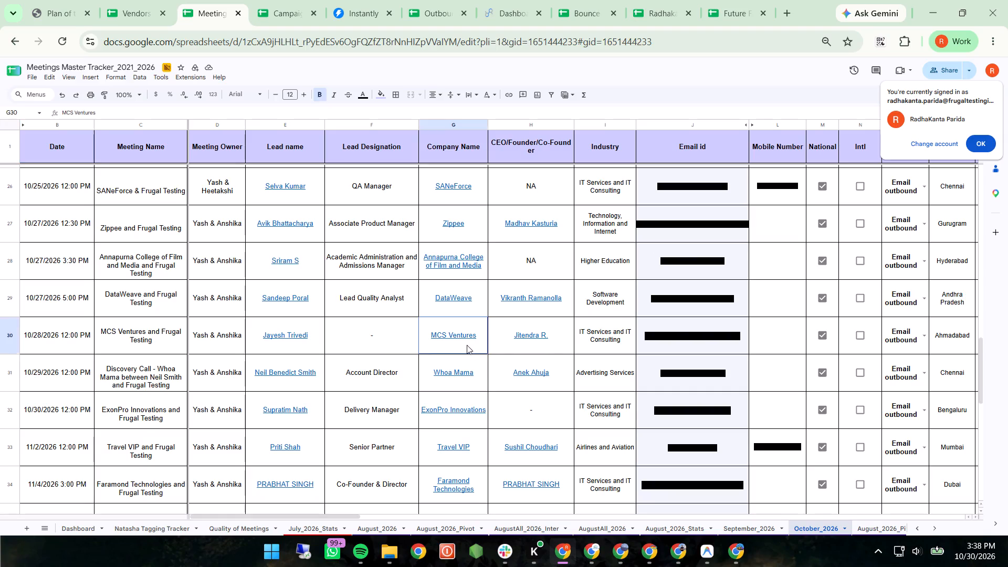
Copy the MCS Ventures company name from the meetings tracker and fill the Calendly booking's name as "#2 MCS Ventures".
left_click(147, 108)
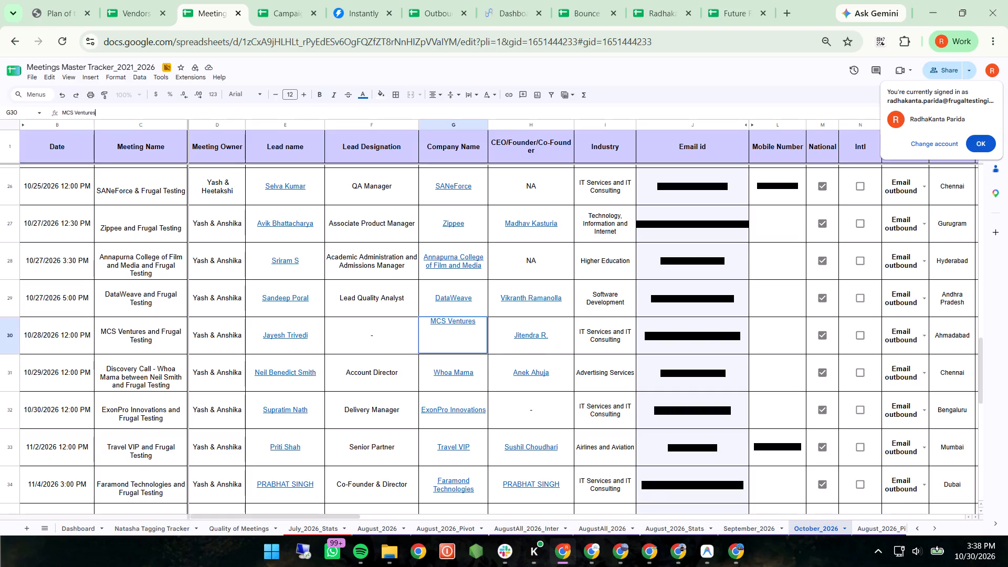
key("ctrl+a")
key("ctrl+c")
key("ctrl+c")
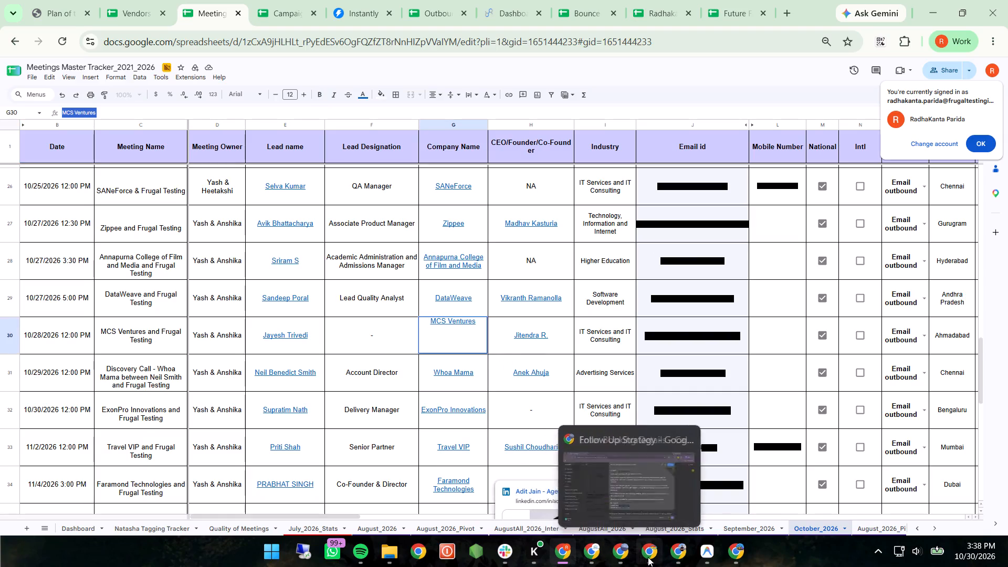
left_click(387, 342)
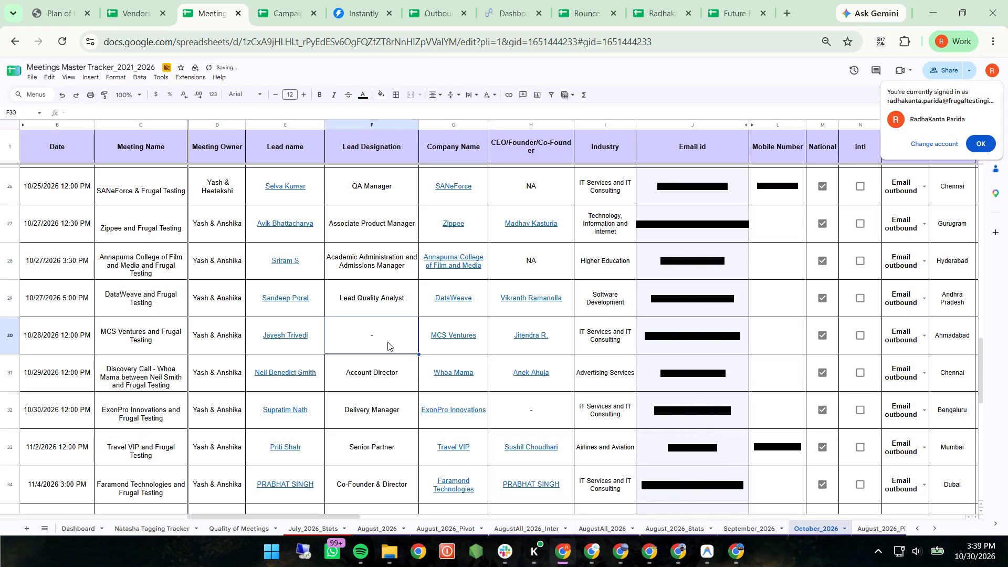
left_click(614, 553)
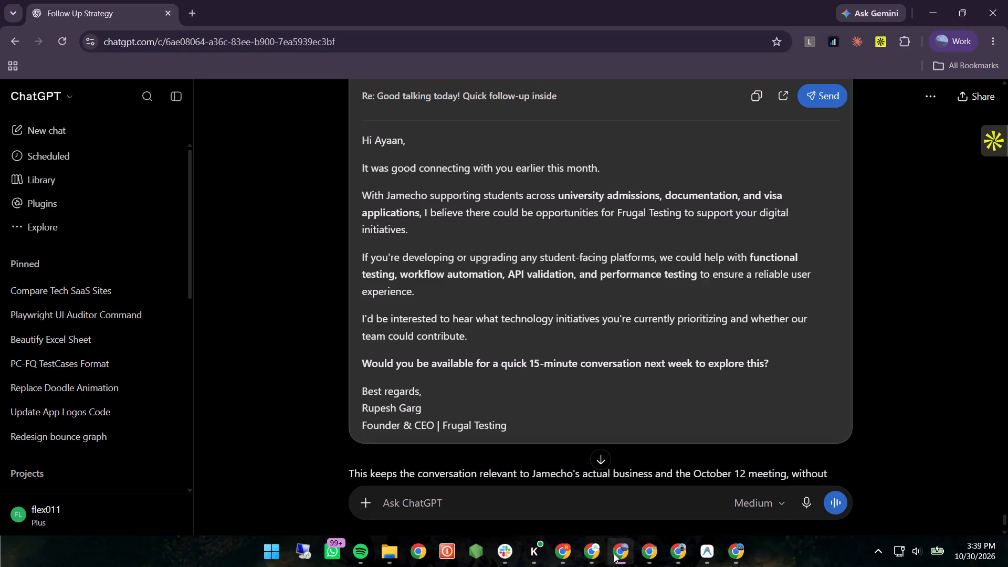
left_click(596, 552)
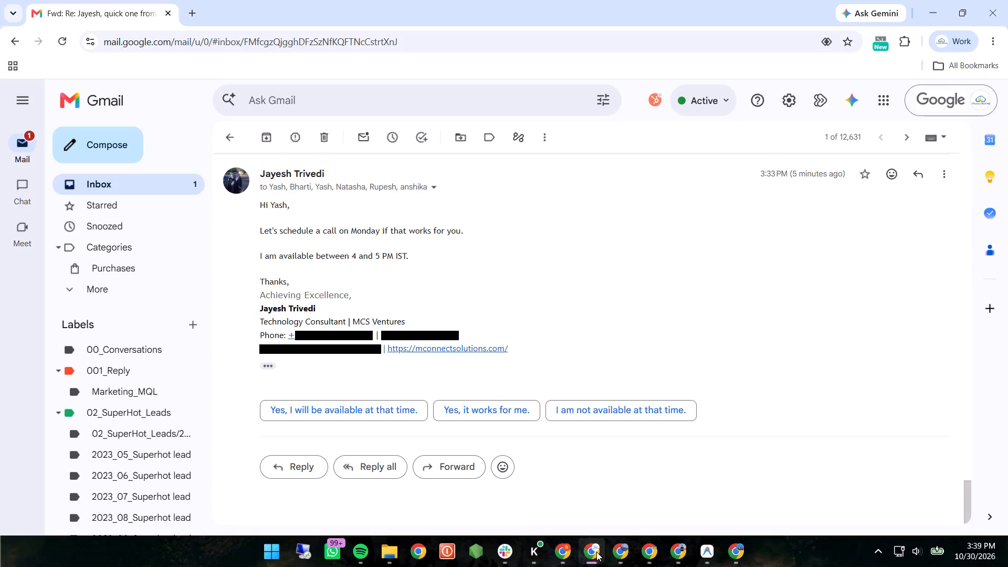
left_click(644, 553)
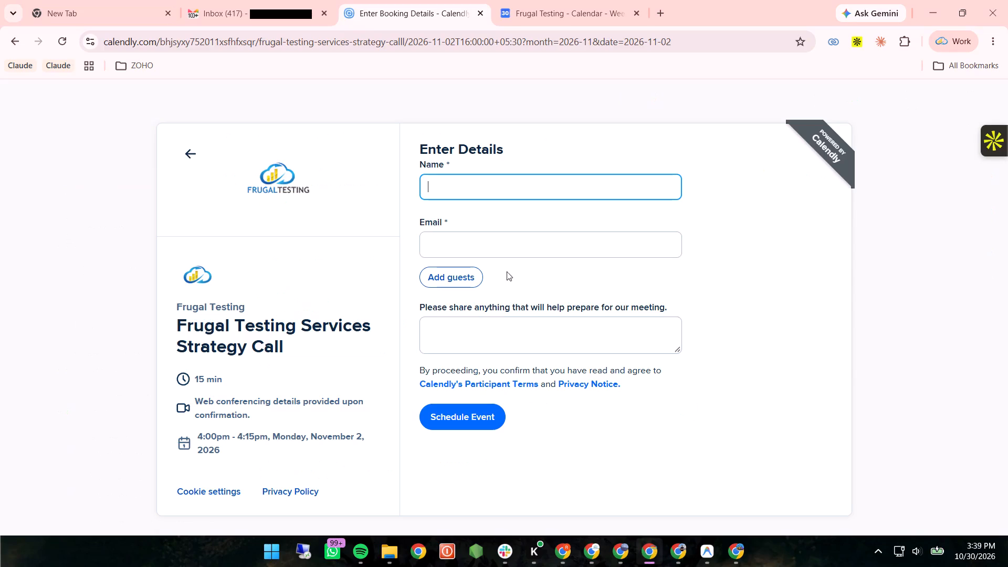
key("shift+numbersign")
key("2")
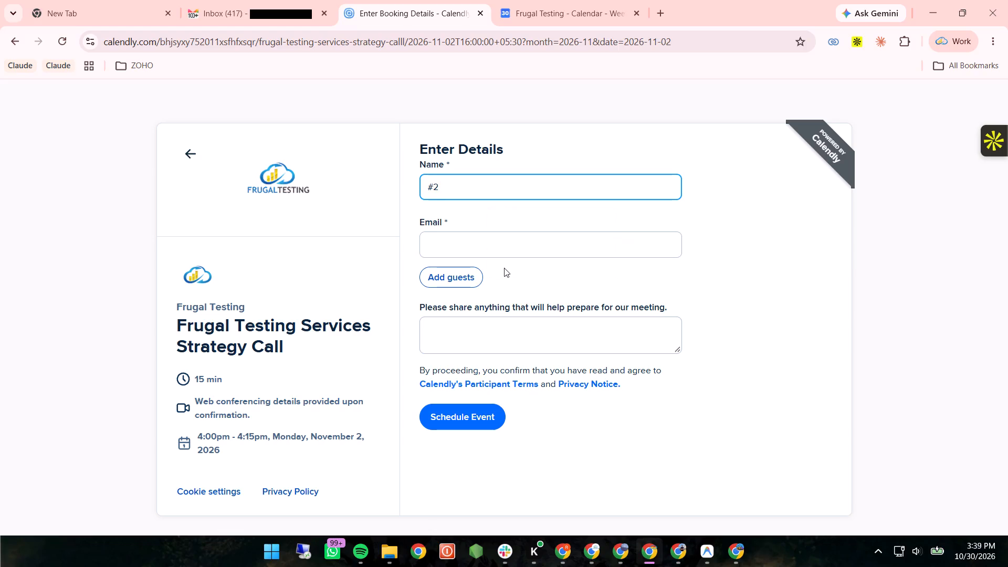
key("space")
key("ctrl+v")
left_click(478, 248)
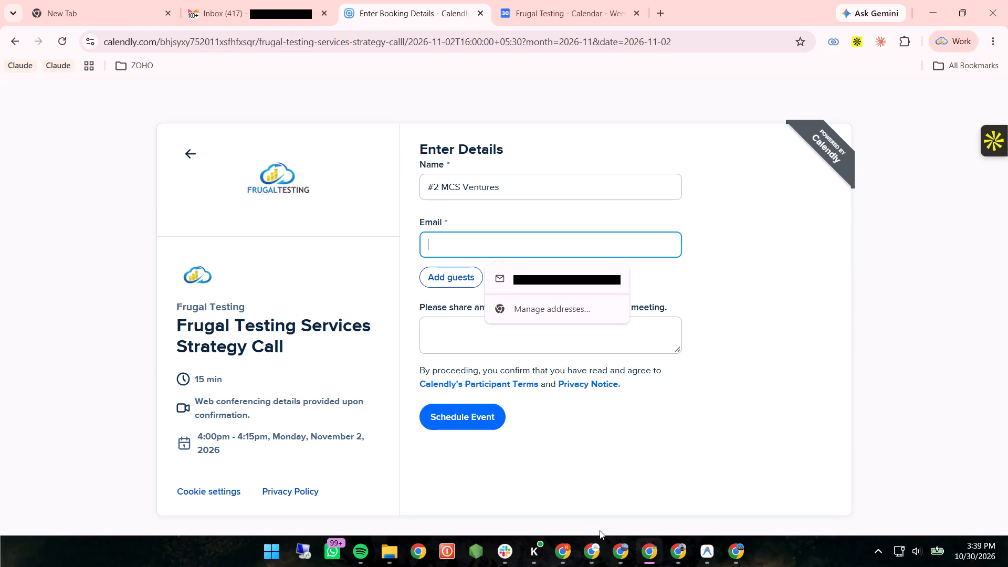
left_click(591, 545)
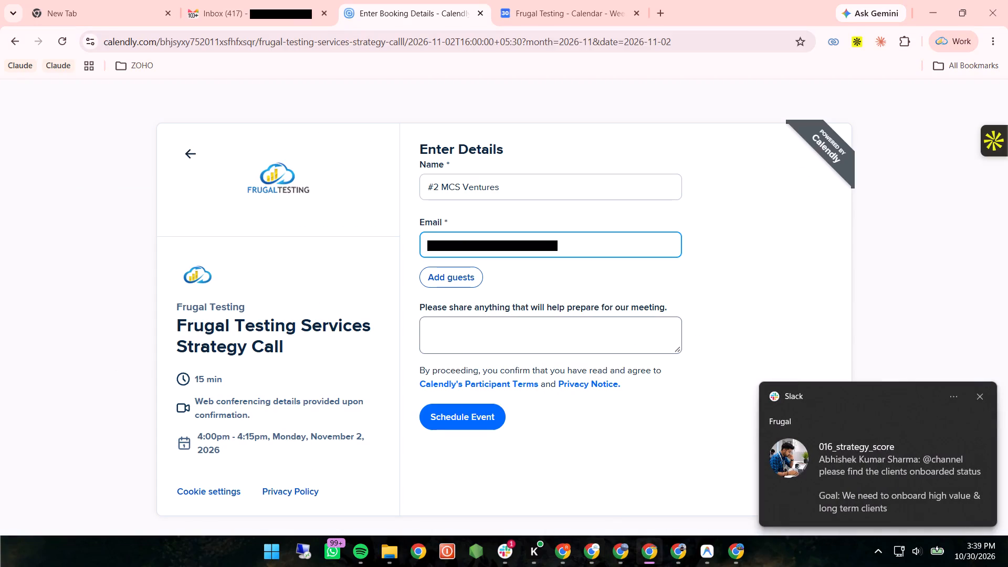
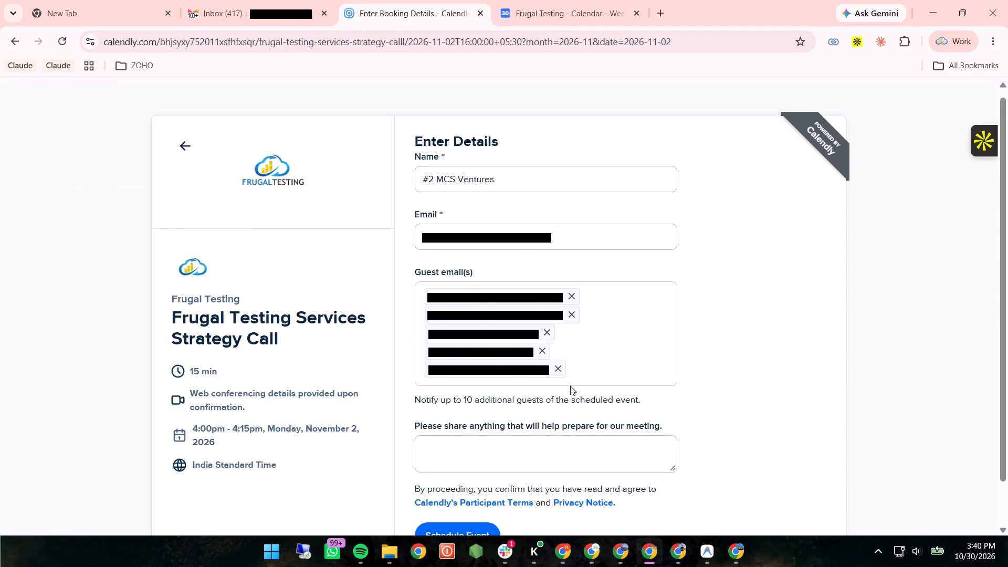
left_click(570, 315)
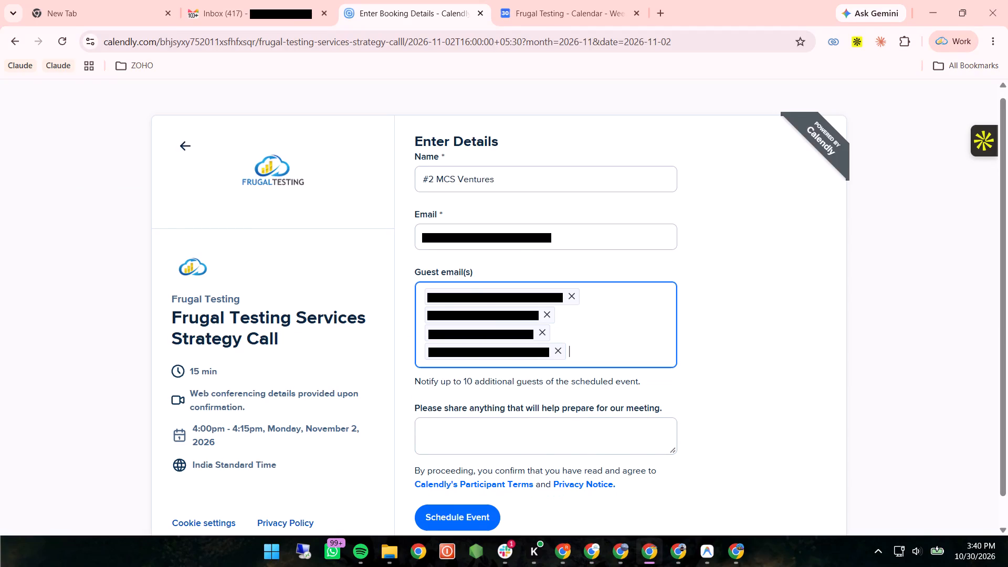
scroll(591, 344, "down", 1)
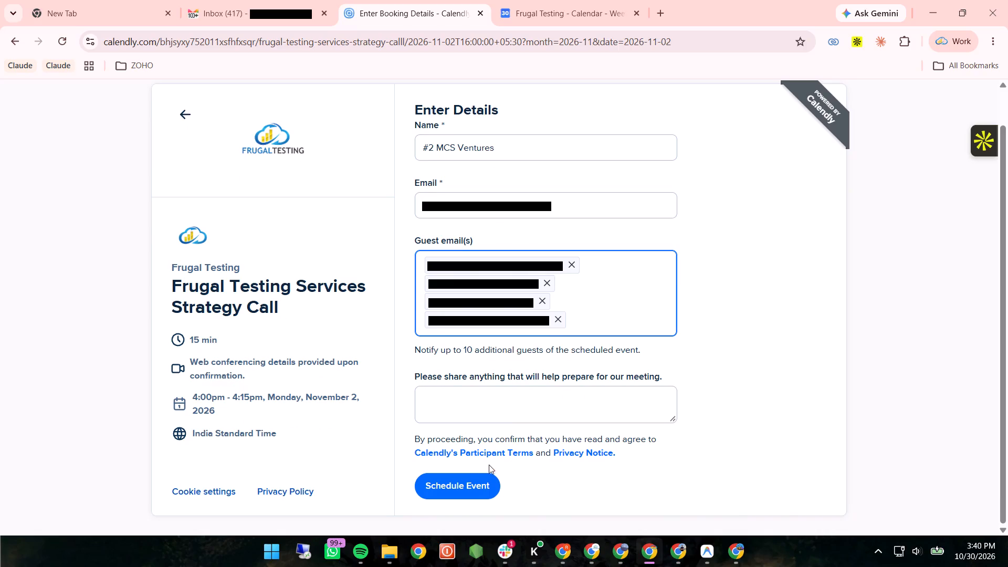
Schedule the Frugal Testing Services Strategy Call for #2 MCS Ventures on Monday, November 2, 2026, 4:00pm - 4:15pm.
left_click(471, 477)
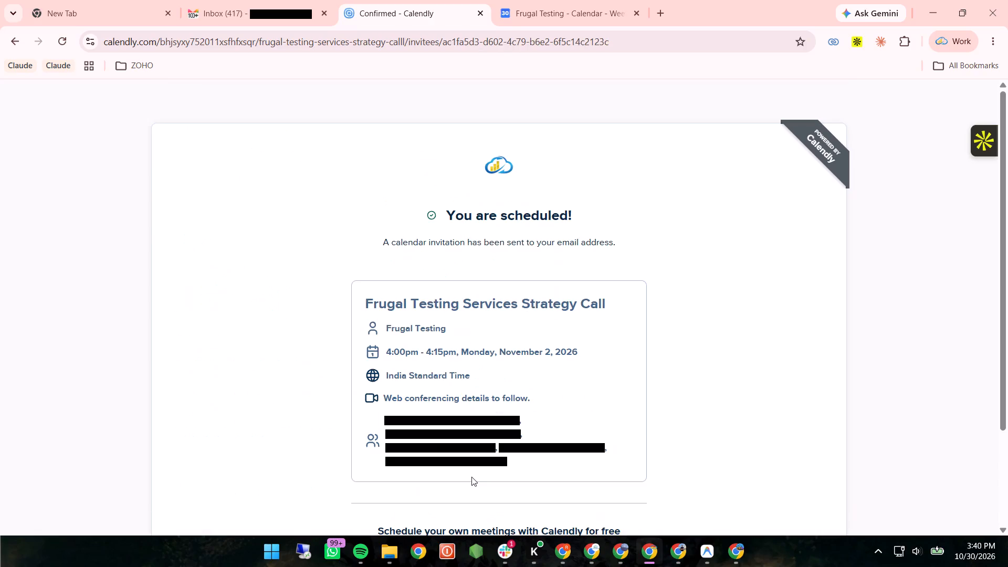
scroll(471, 477, "down", 6)
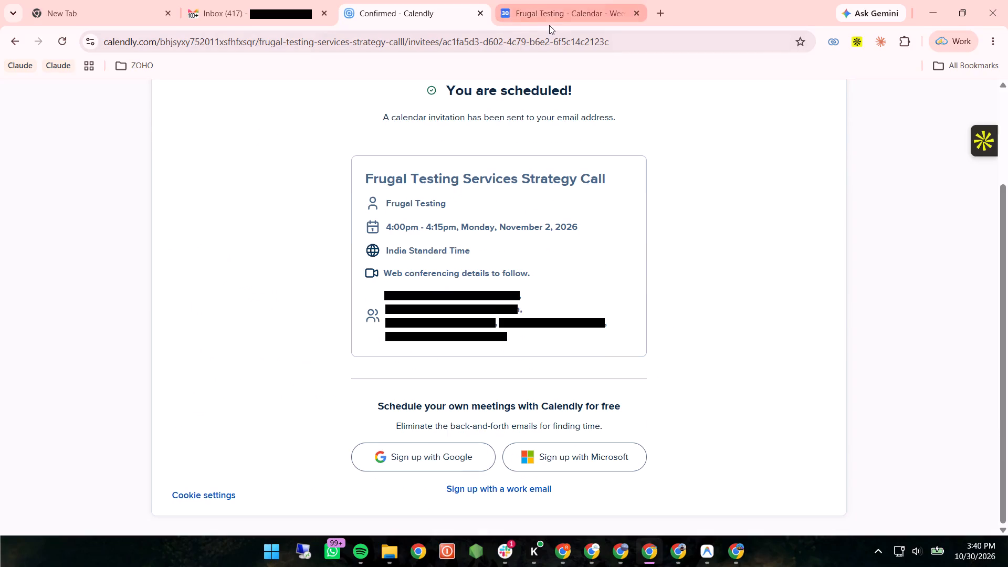
left_click(549, 25)
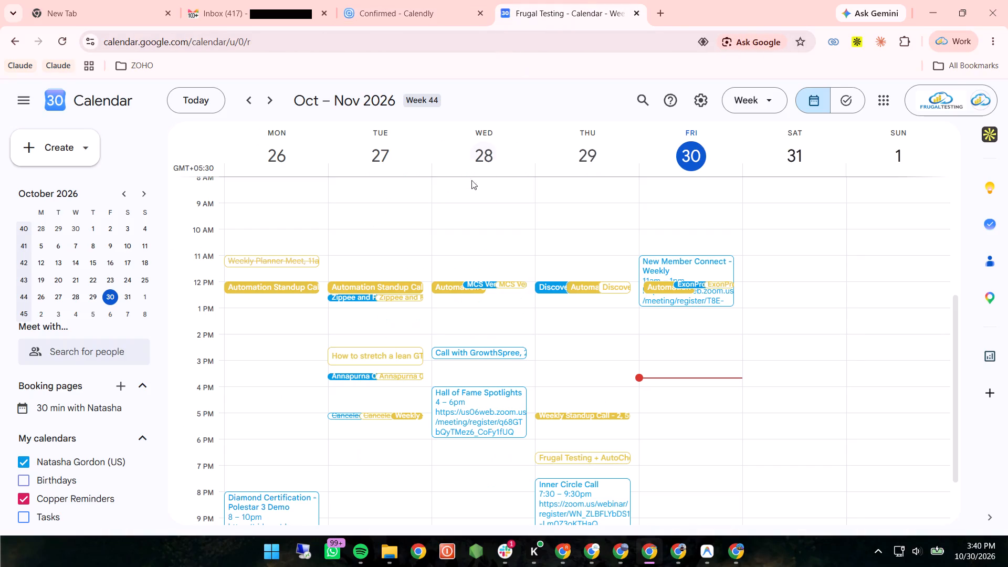
left_click(65, 39)
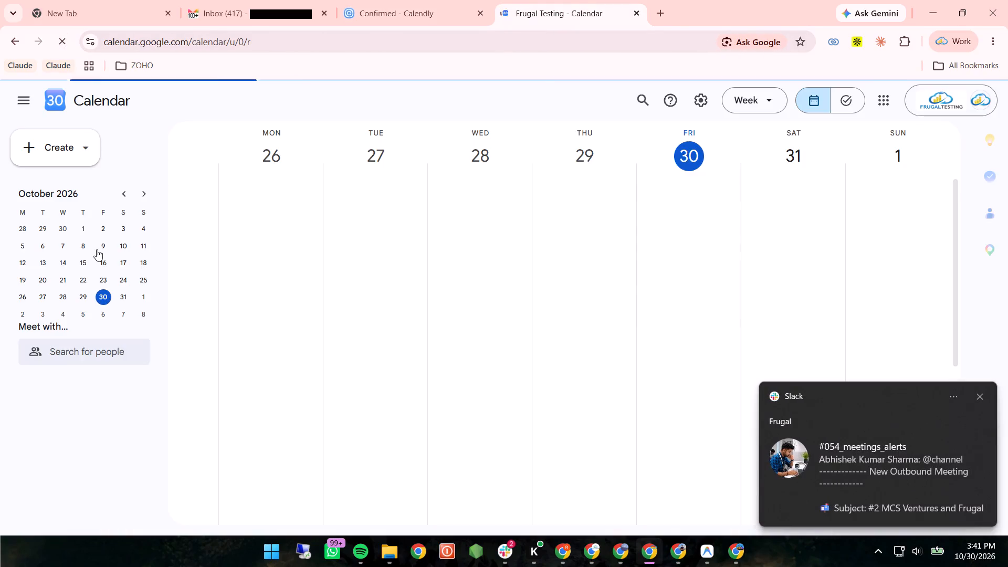
left_click(147, 191)
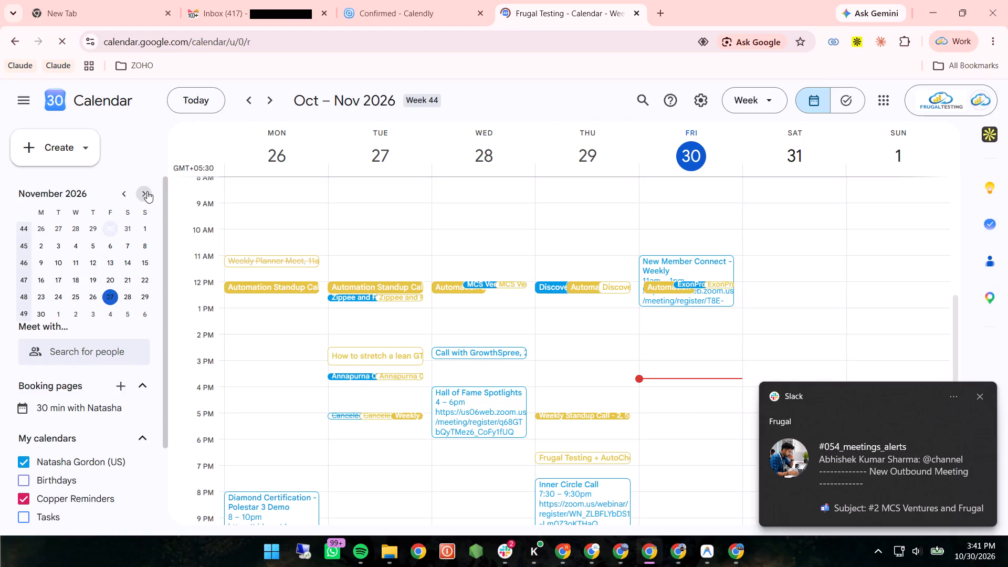
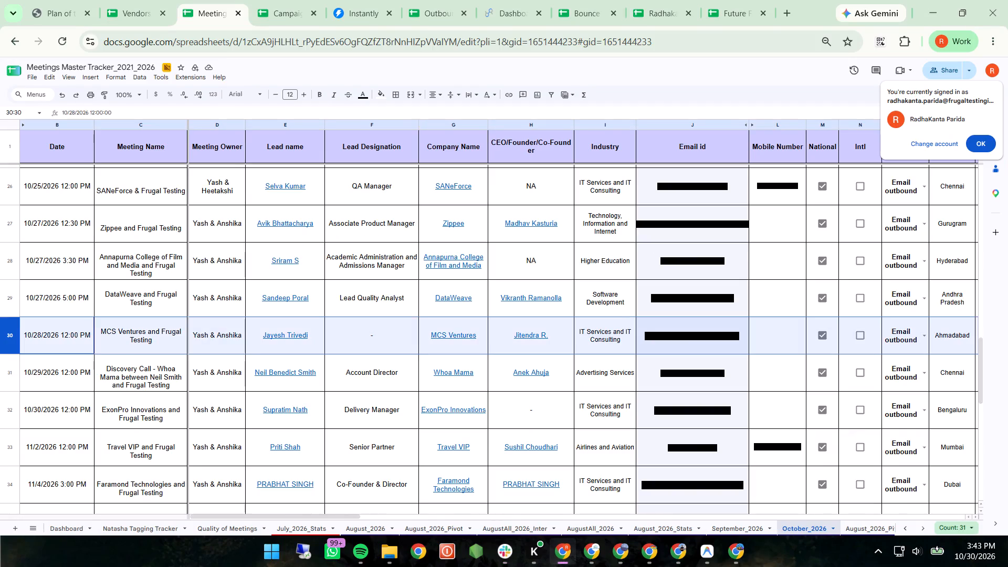
Move the October 28 MCS Ventures and Frugal Testing row to row 35, below #2 Leena AI, deleting the original row.
key("ctrl+c")
key("ctrl+c")
right_click(14, 339)
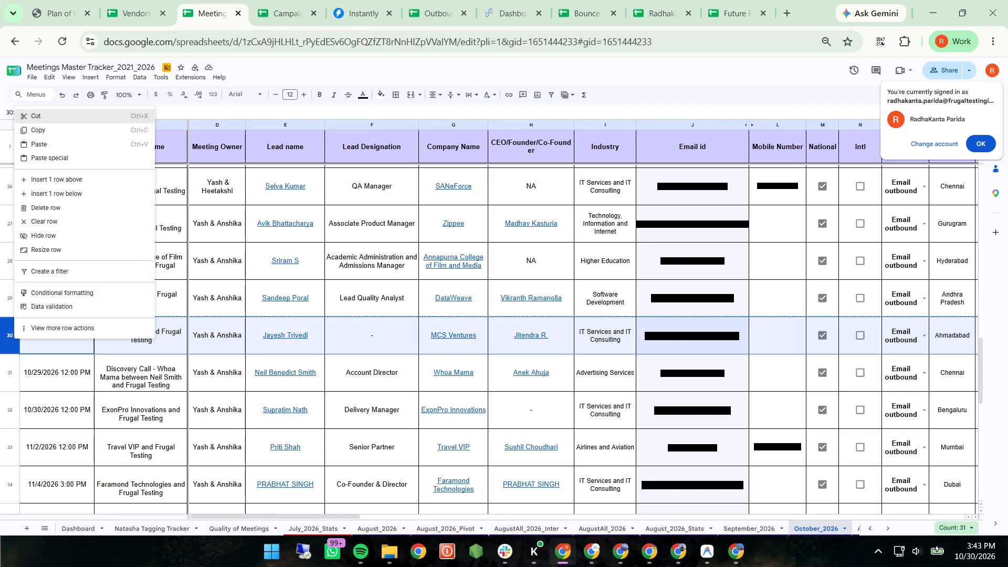
left_click(58, 209)
scroll(58, 209, "down", 3)
left_click(10, 372)
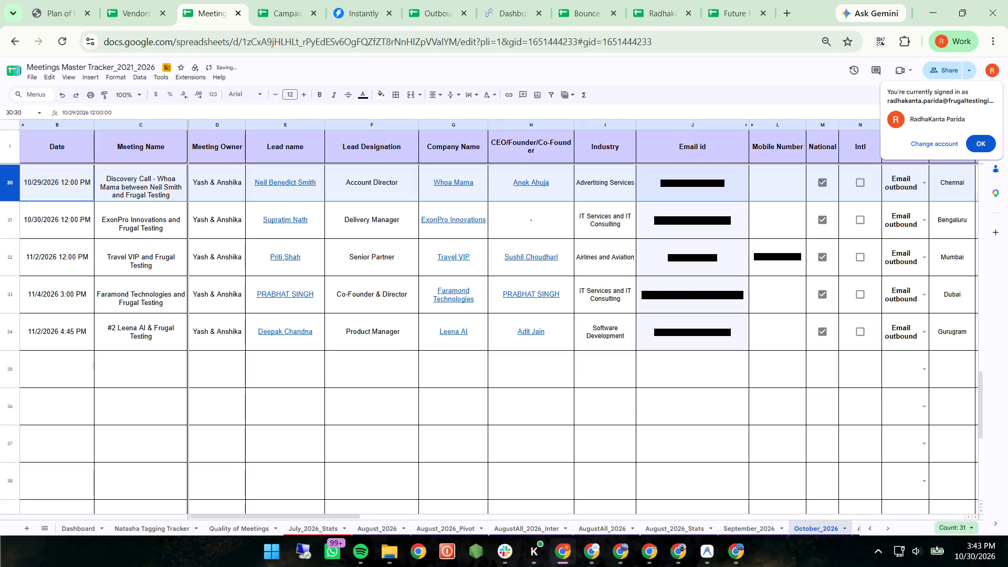
key("ctrl+v")
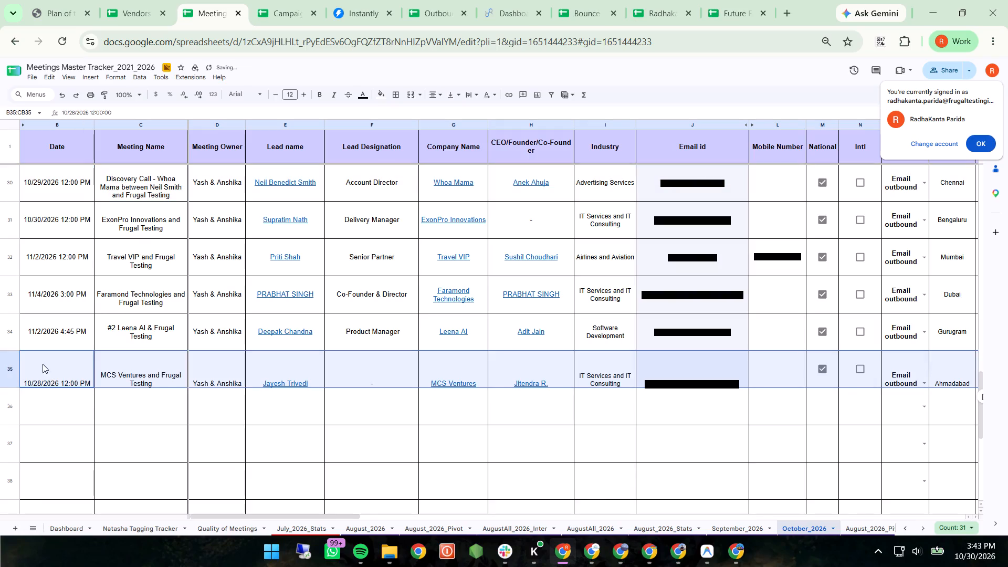
Copy the formatting of the #2 Leena AI row onto the MCS Ventures row 35.
left_click(16, 334)
left_click(102, 90)
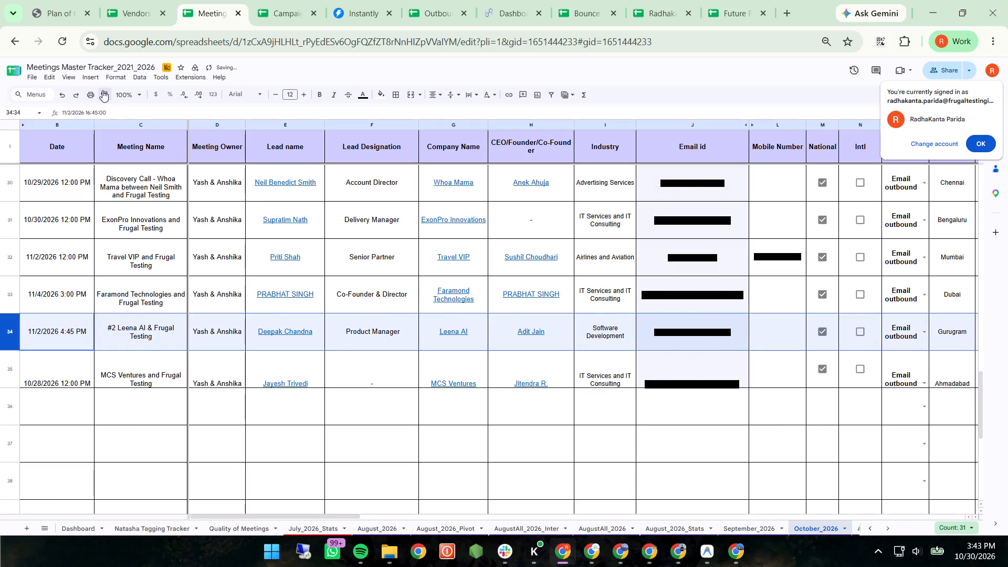
left_click(5, 366)
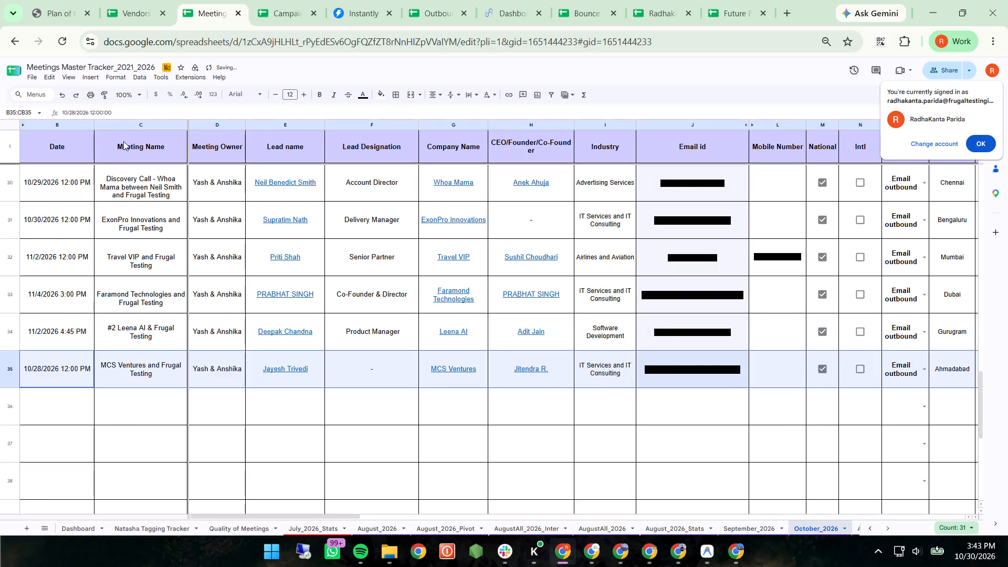
Set the MCS Ventures meeting date in row 35 to 11/2/2026 16:00:00, and dismiss the signed-in account notice.
left_click(95, 112)
key("BackSpace")
key("6")
key("Left")
key("Left")
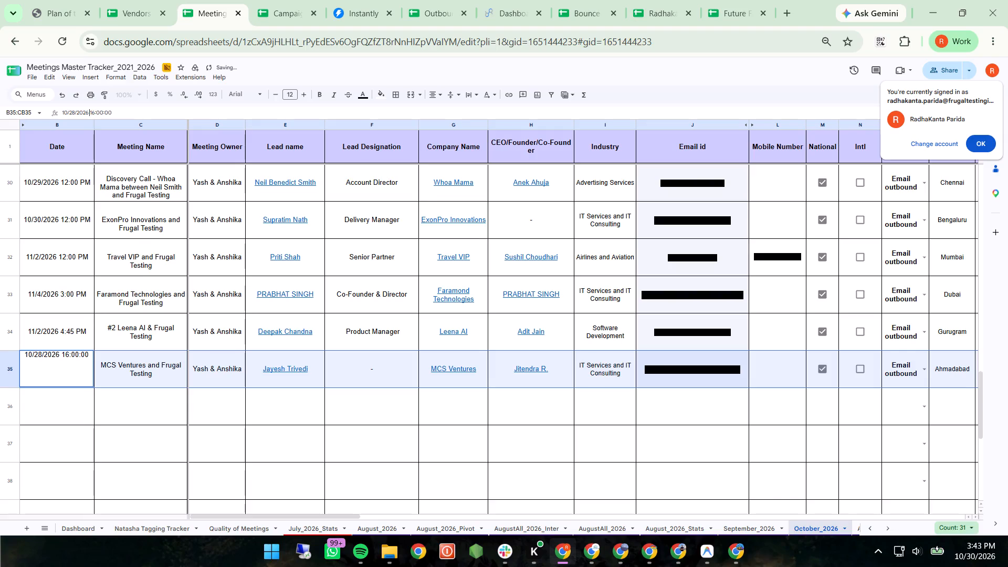
key("Left")
key("Left")
key("Left")
key("Left")
key("Left")
key("Left")
key("Left")
key("Left")
key("Left")
key("BackSpace")
key("1")
key("Right")
key("Right")
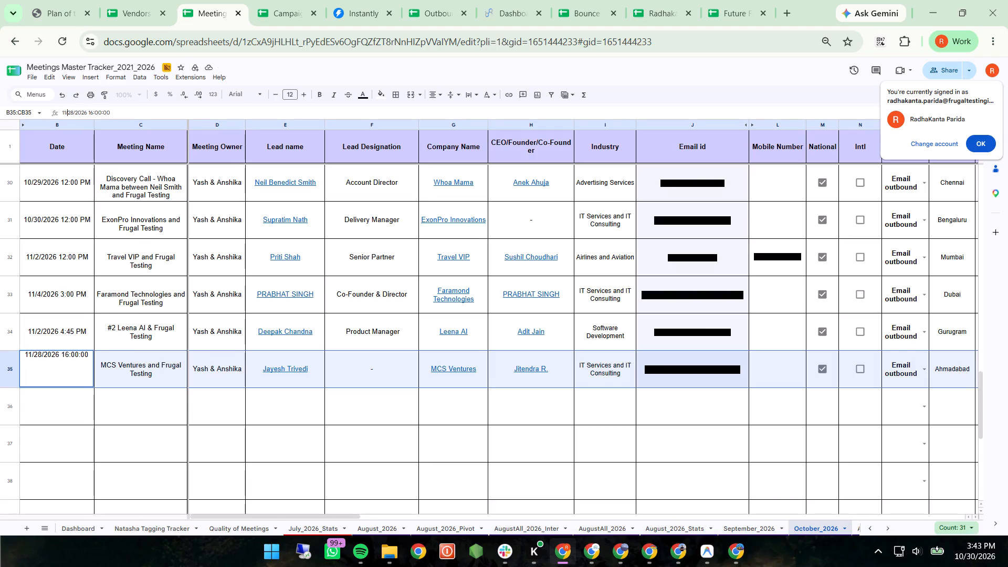
key("Right")
key("BackSpace")
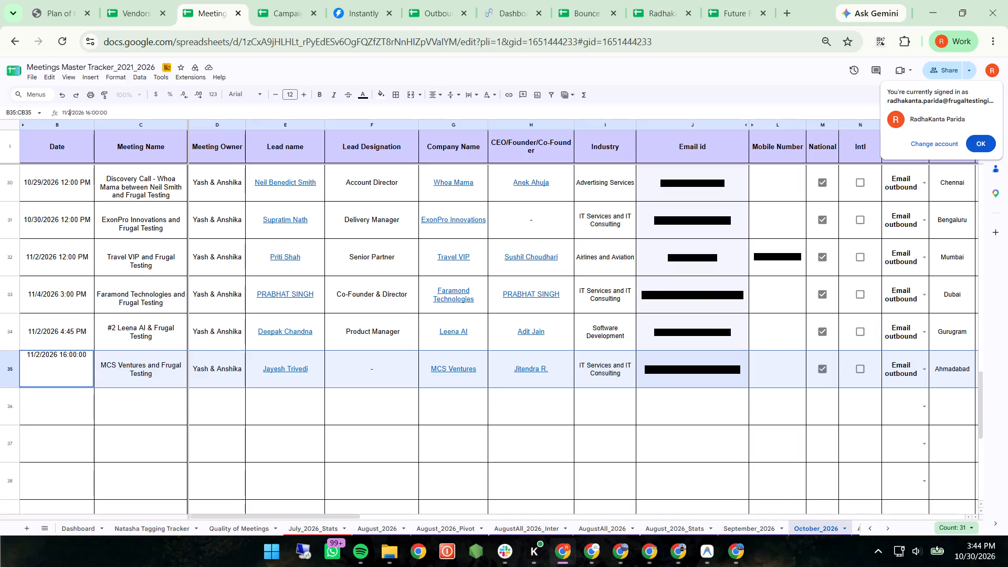
key("Return")
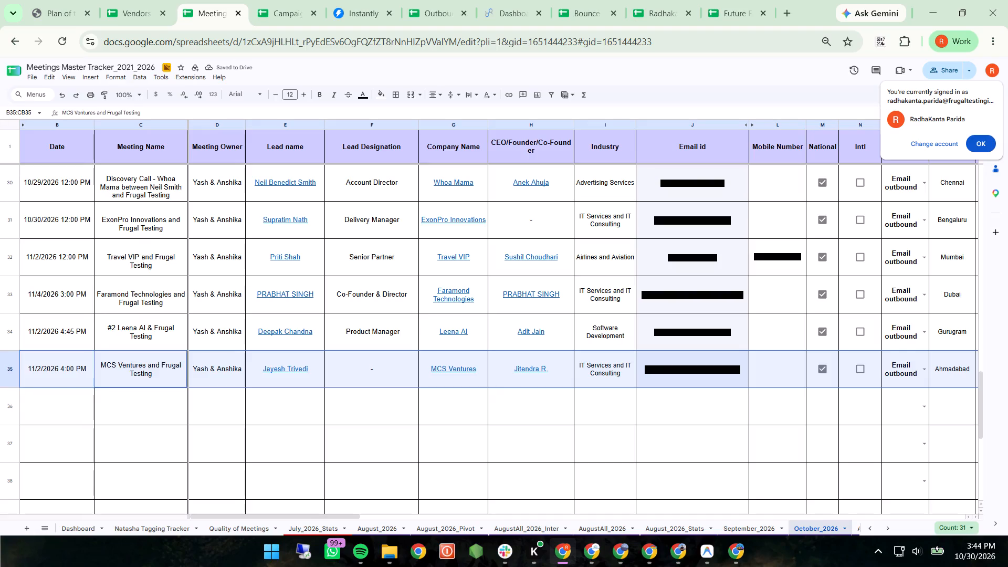
left_click(973, 142)
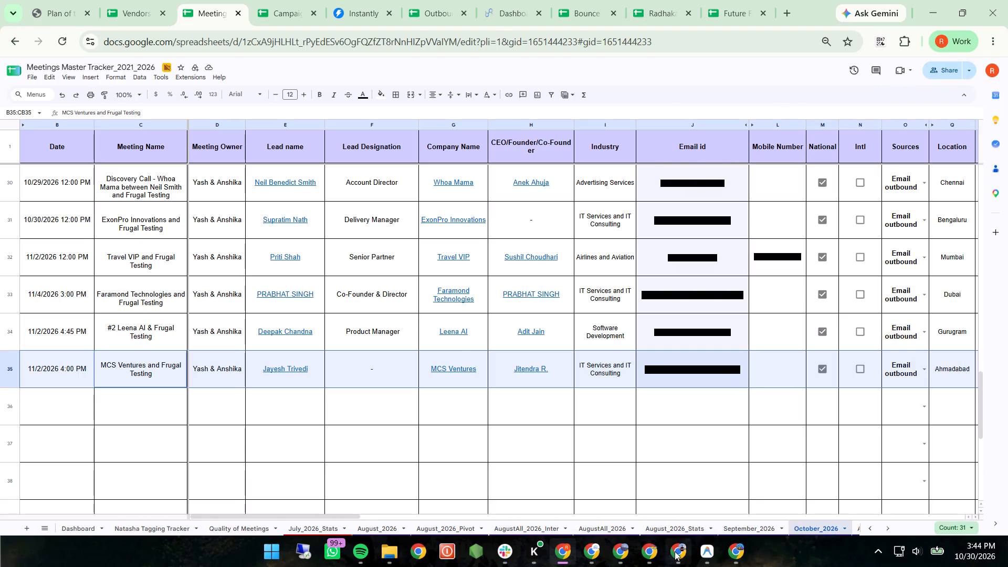
Switch to the other Chrome window, reload the IND vs NZ 4th T20I scorecard, and check India's batting.
left_click(675, 551)
scroll(647, 362, "up", 7)
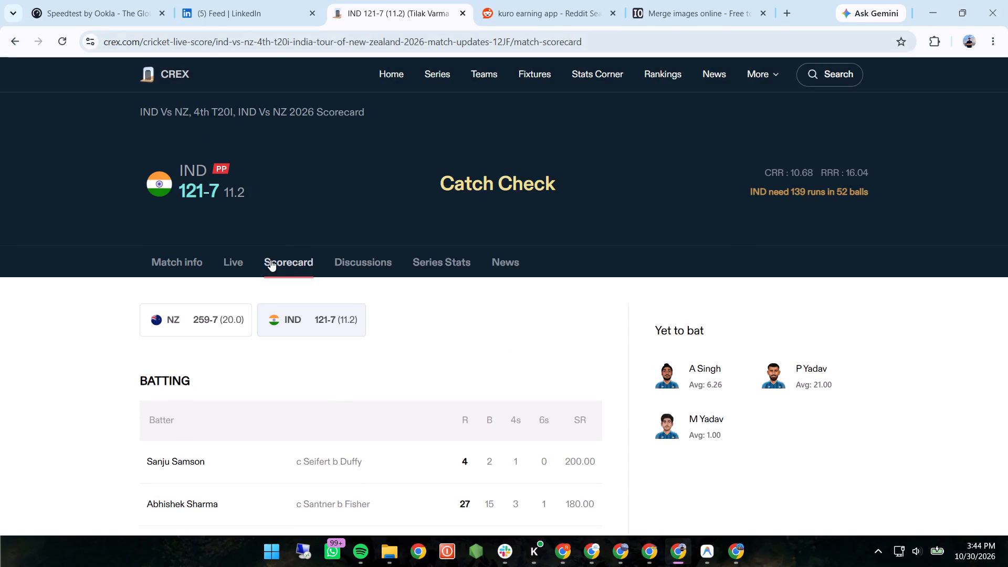
left_click(58, 39)
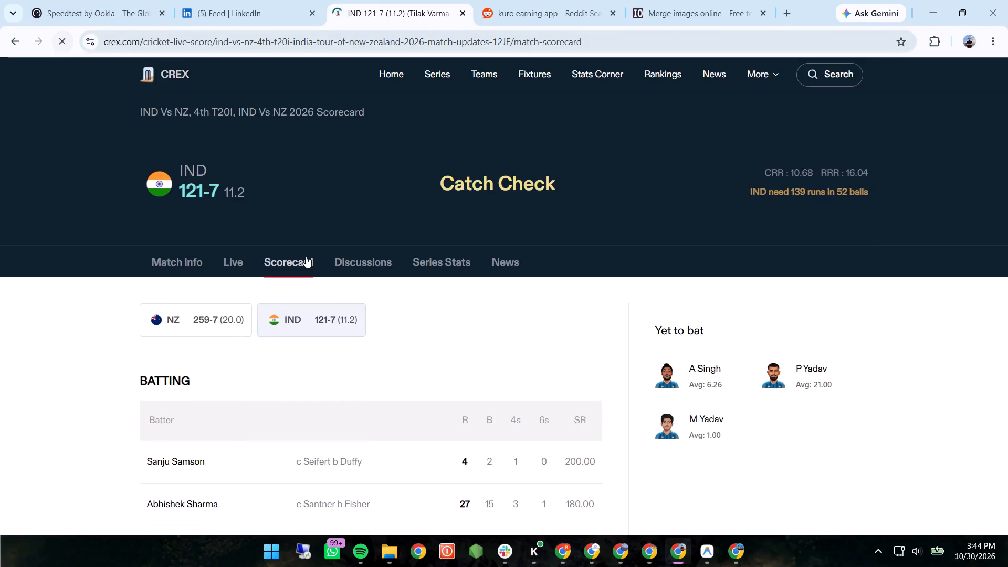
scroll(306, 256, "down", 5)
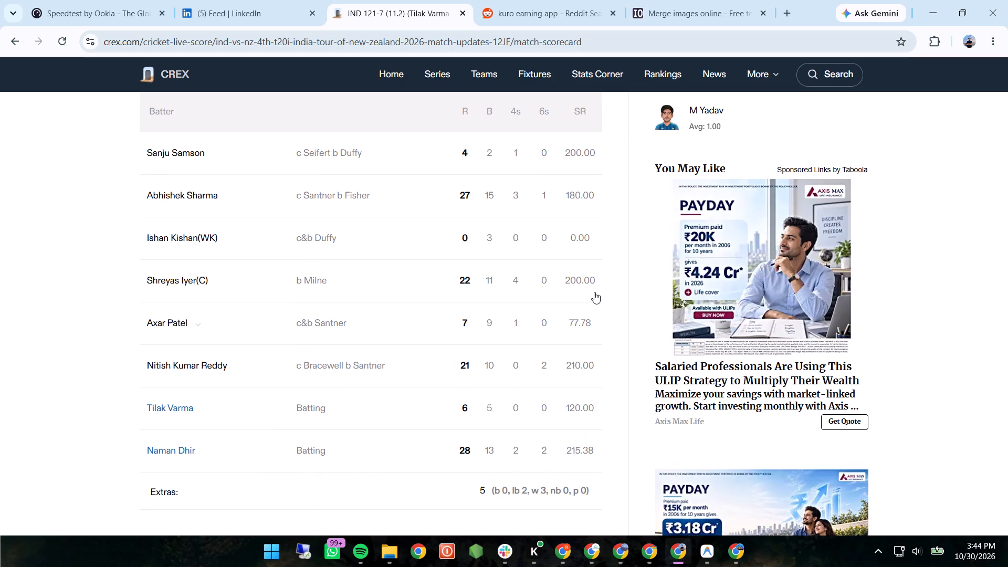
Switch to the Merge images online page.
left_click(672, 0)
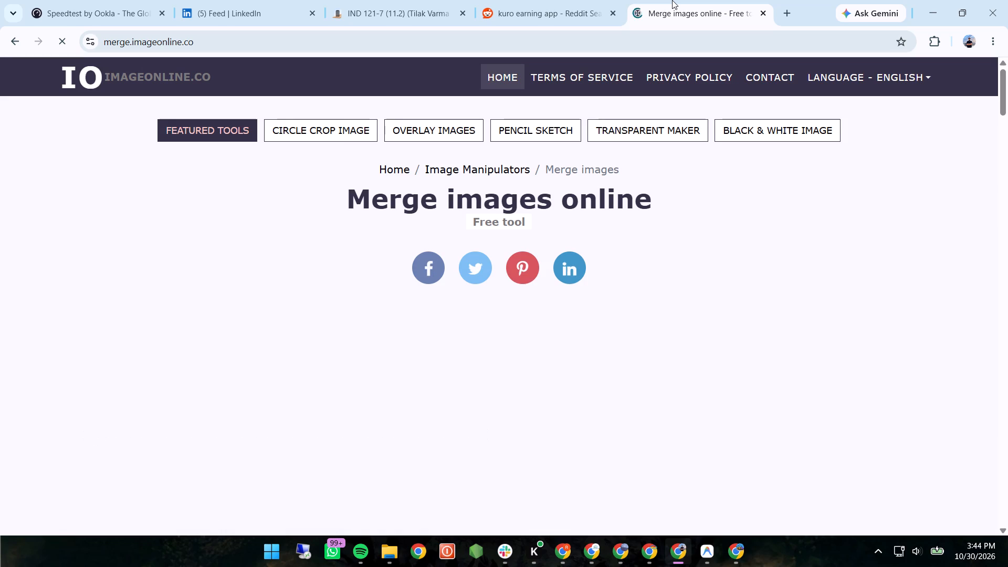
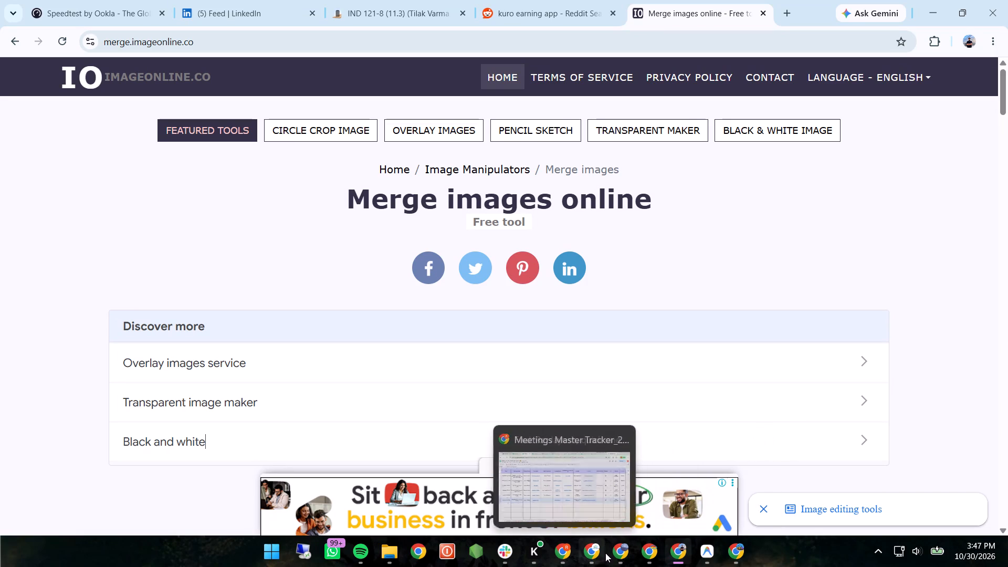
Check India's batting and New Zealand's bowling figures on the IND vs NZ 4th T20I scorecard, closing the ad that covers it.
left_click(436, 1)
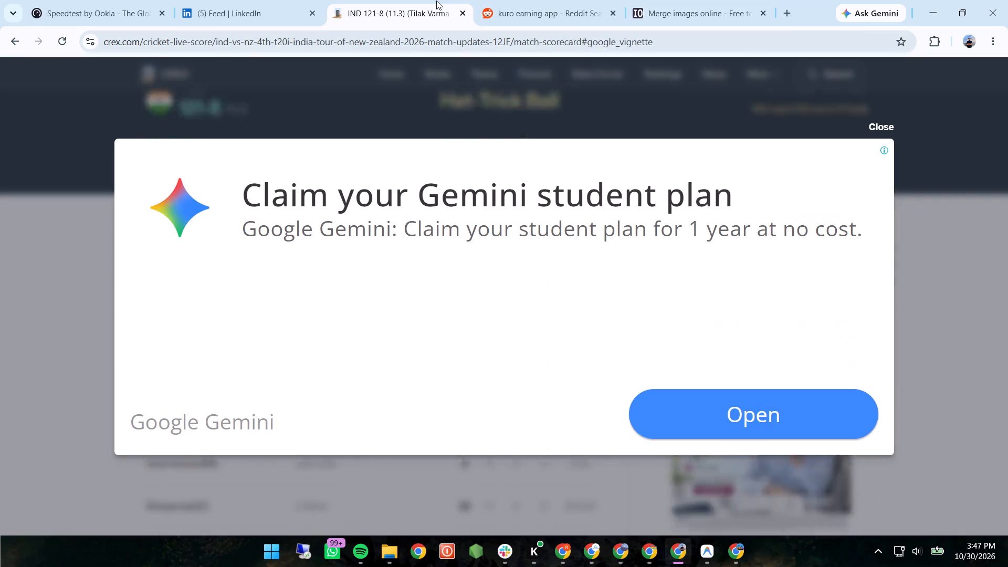
left_click(878, 127)
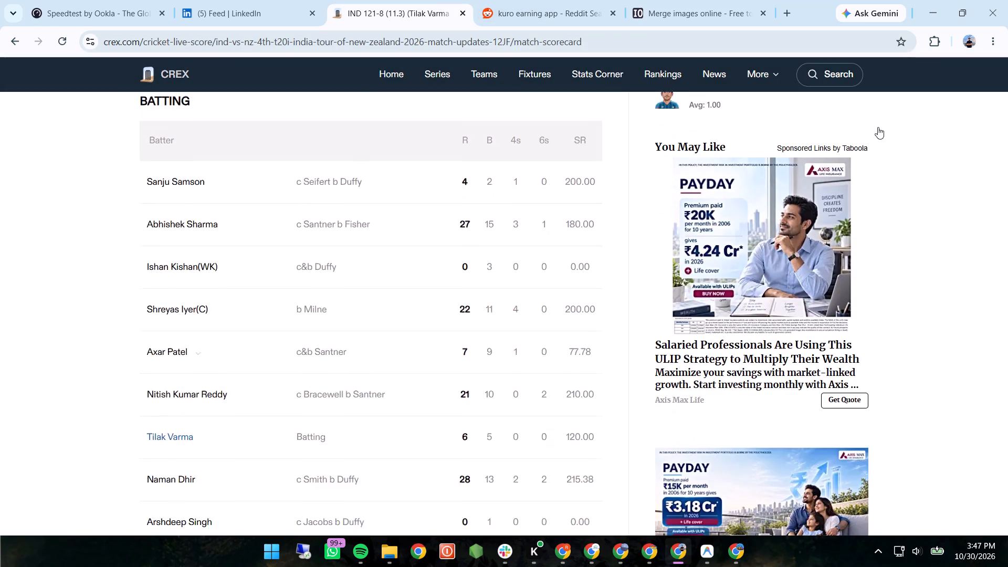
scroll(626, 282, "up", 6)
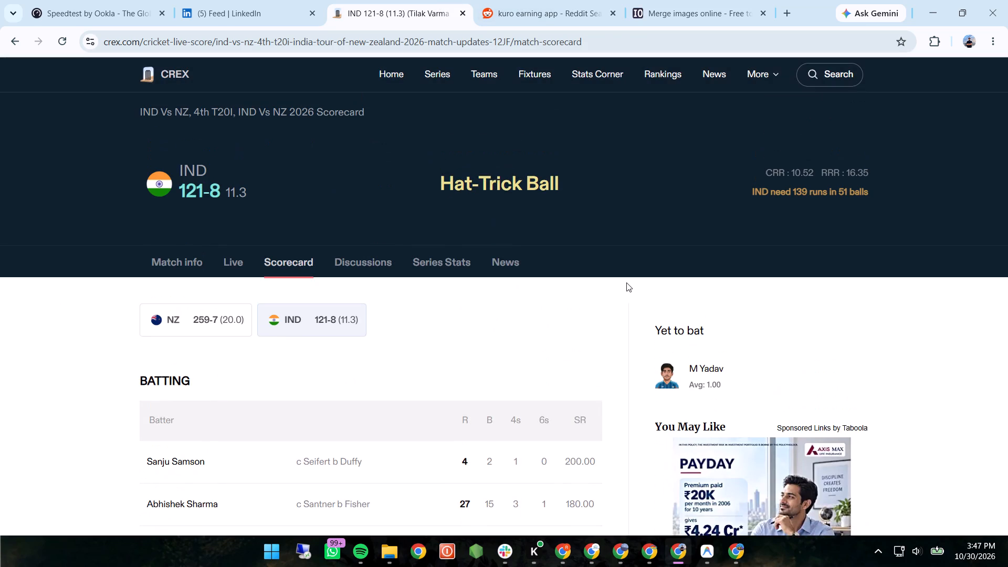
scroll(626, 282, "down", 5)
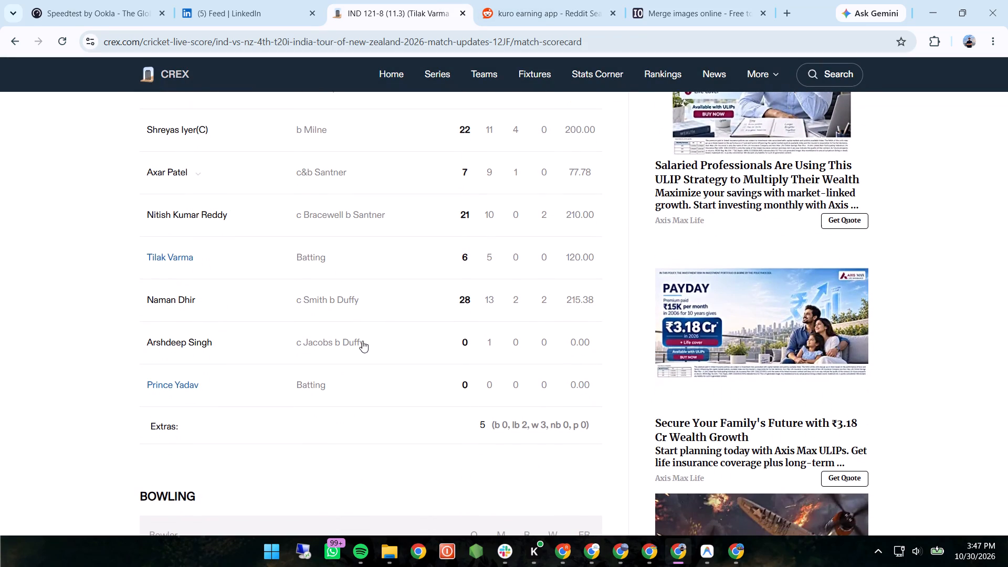
scroll(501, 355, "down", 3)
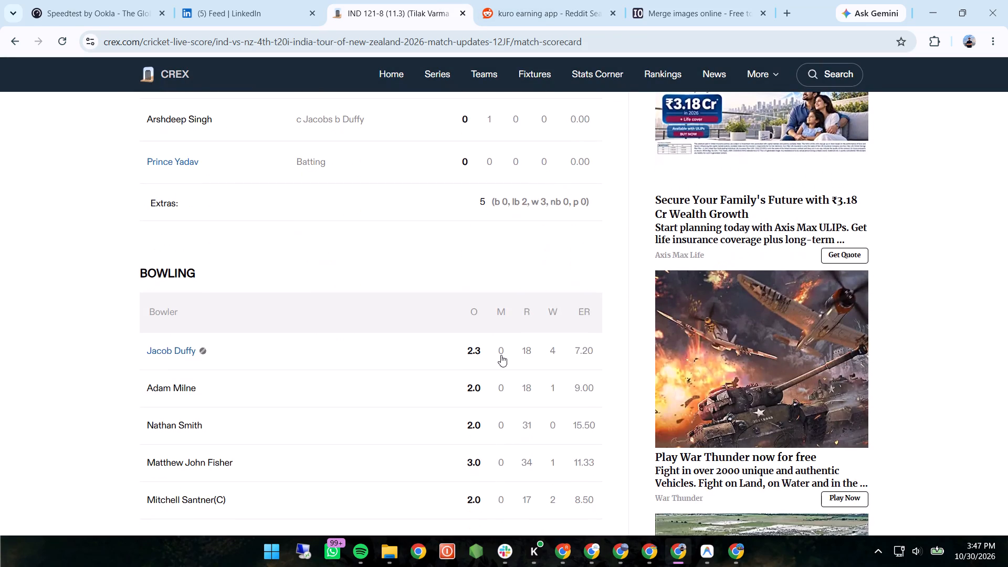
scroll(501, 355, "down", 1)
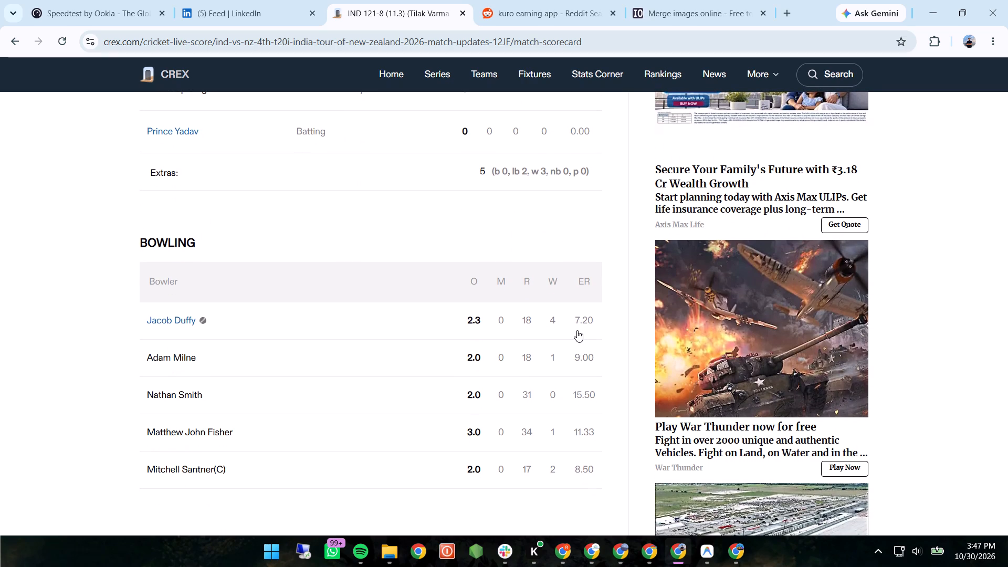
scroll(577, 330, "down", 1)
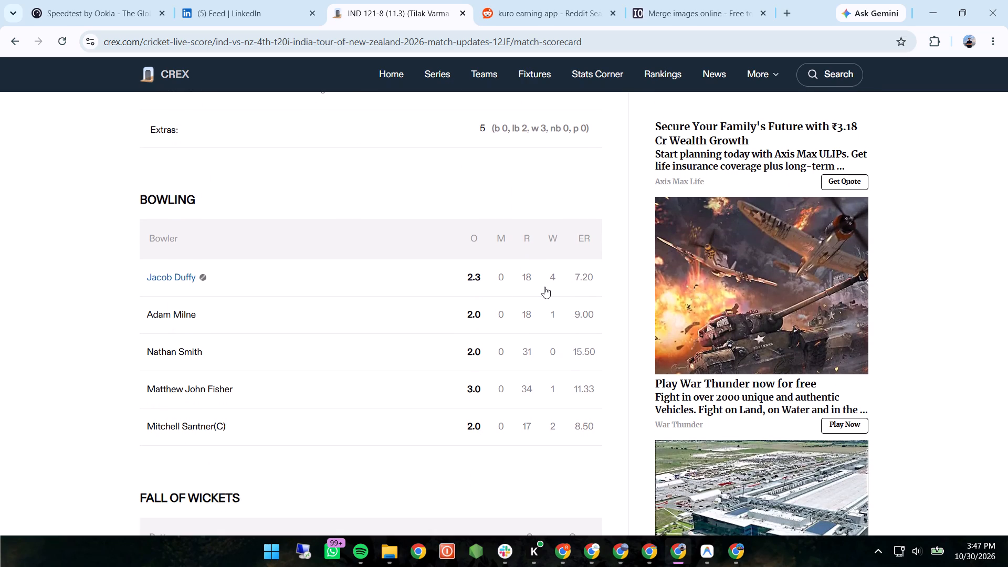
scroll(544, 287, "up", 8)
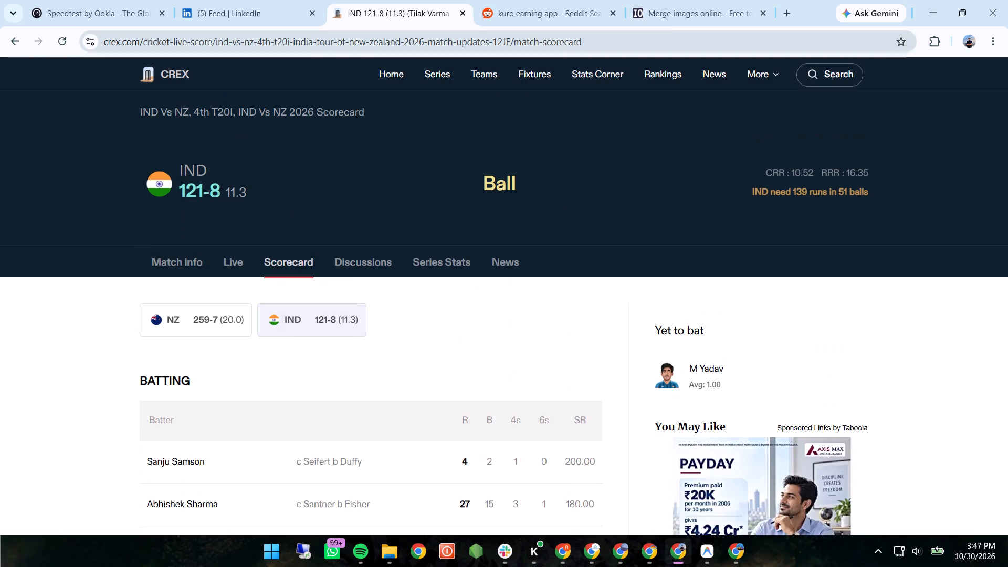
Return to the Merge images online page, dismiss its ad, and close the "kuro earning app" Reddit search tab.
left_click(690, 16)
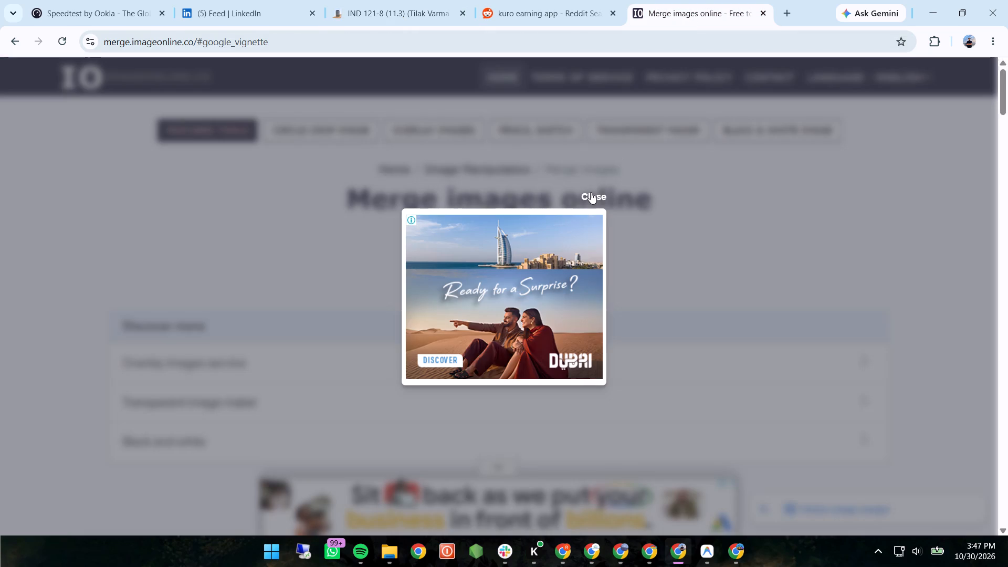
left_click(591, 192)
left_click(615, 16)
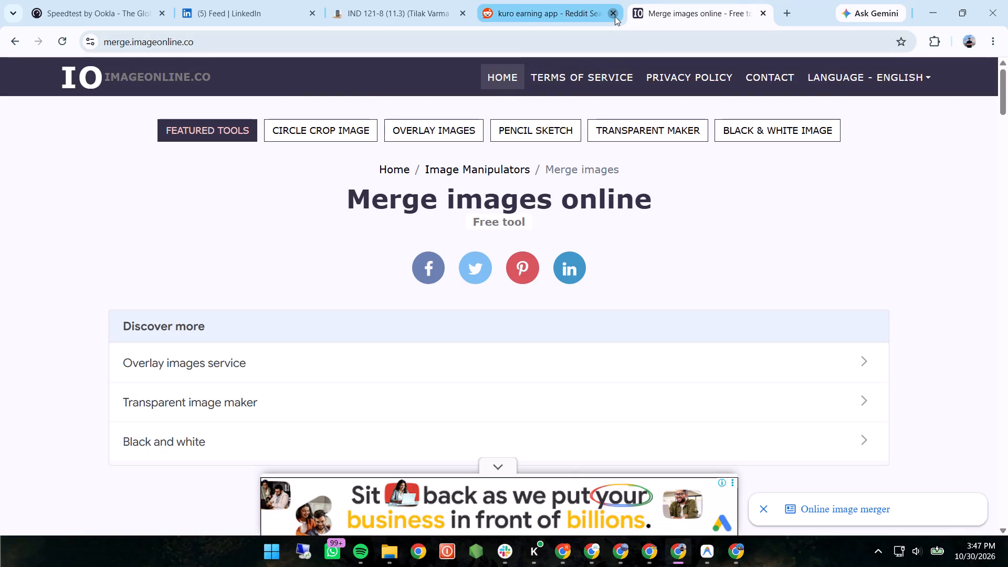
Open a new tab, enter "redd" in the address bar, and pick a suggestion.
left_click(661, 6)
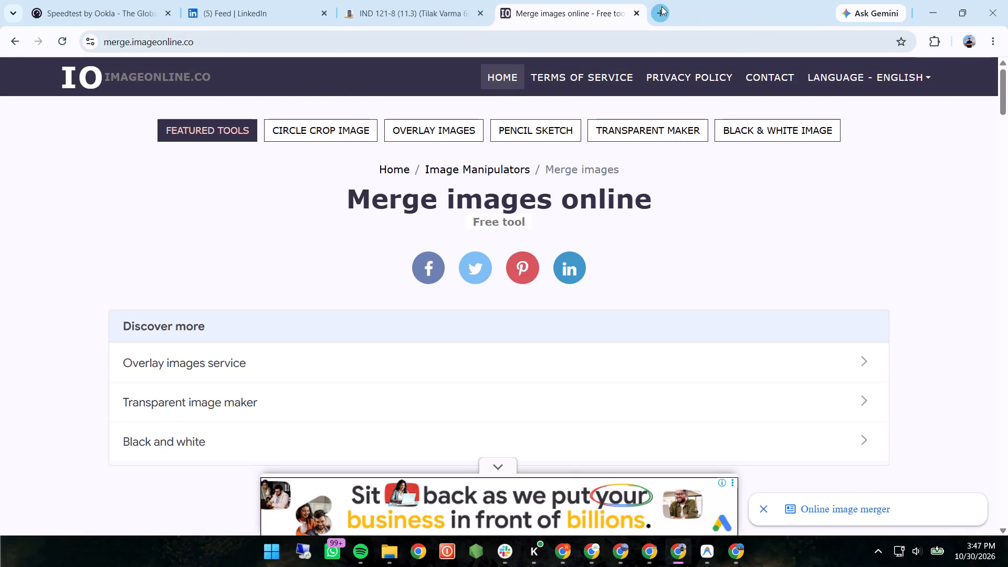
type("redd")
left_click(178, 92)
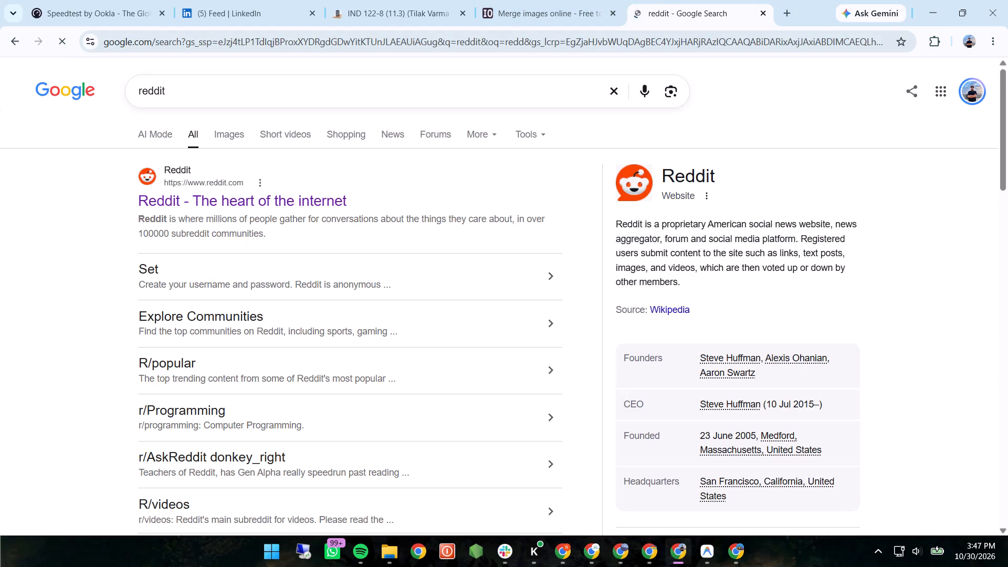
Open the Reddit site from the search results and browse the For You feed.
left_click(185, 199)
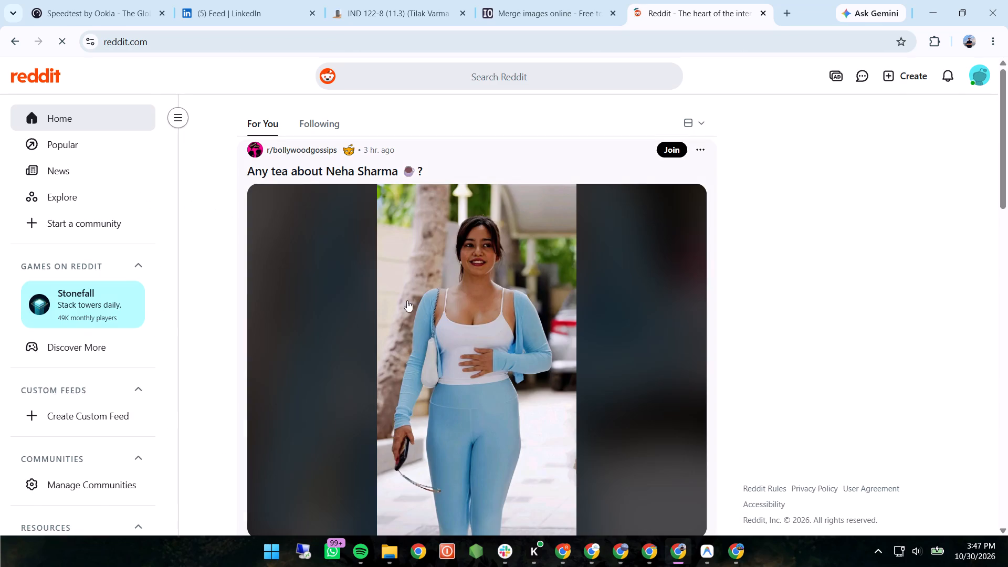
scroll(461, 338, "down", 9)
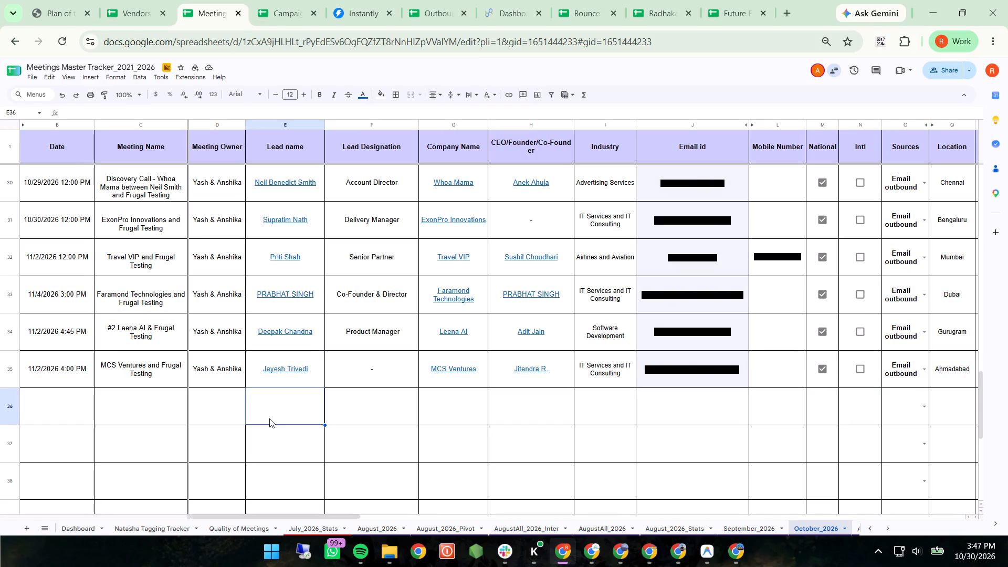
Move the Travel VIP meeting row below the #2 Leena AI row, directly above the MCS Ventures row, in the October_2026 sheet.
left_click(6, 257)
left_click_drag(6, 257, 6, 329)
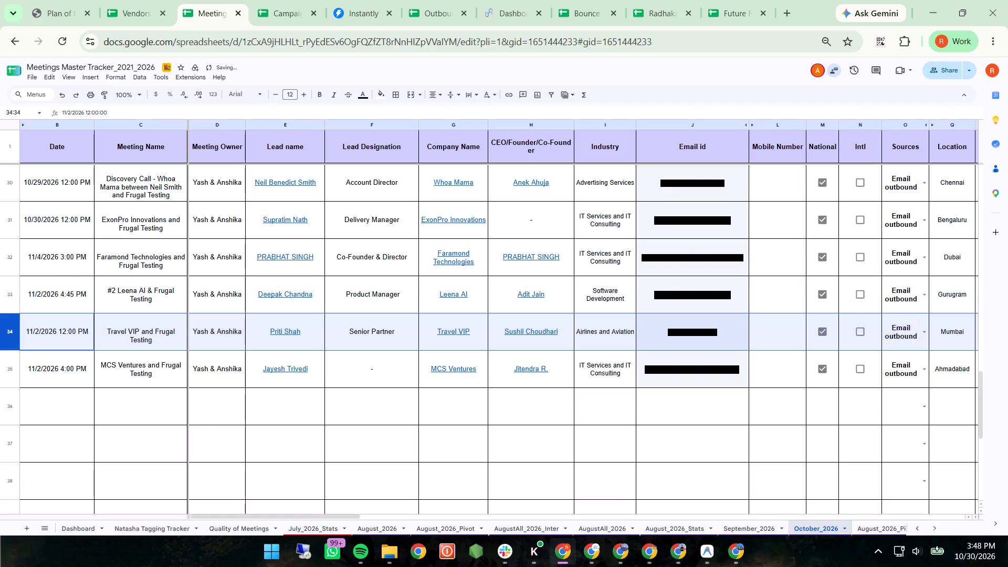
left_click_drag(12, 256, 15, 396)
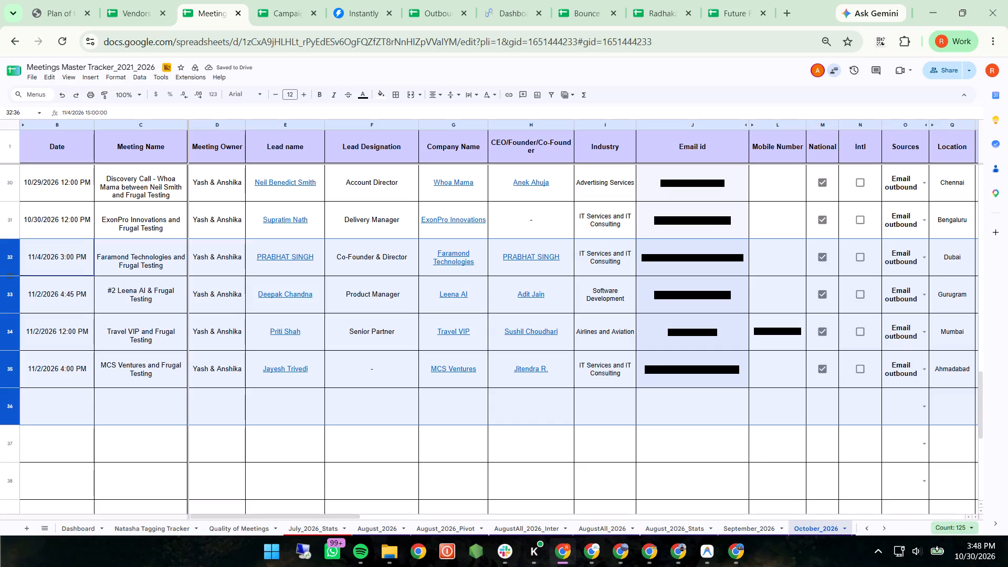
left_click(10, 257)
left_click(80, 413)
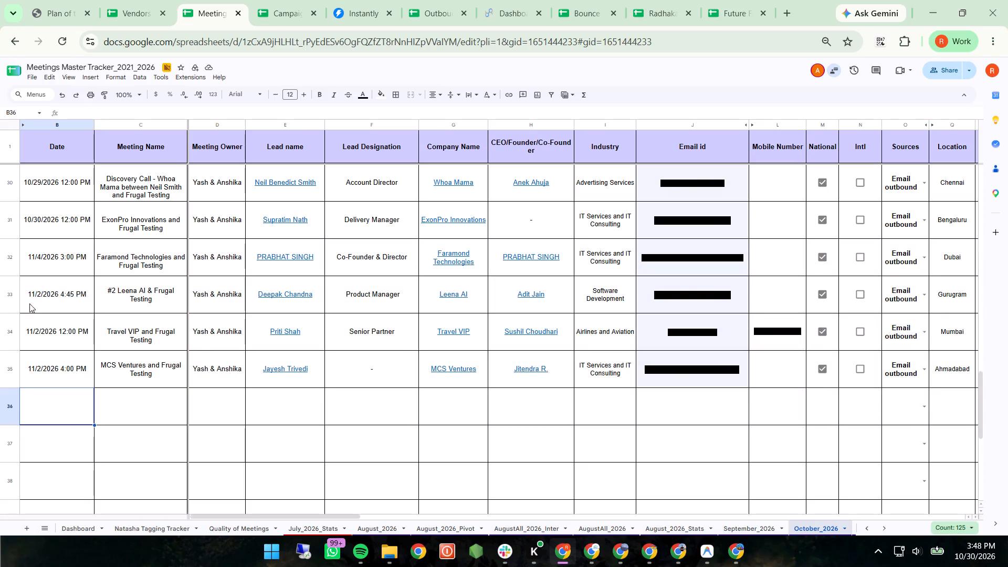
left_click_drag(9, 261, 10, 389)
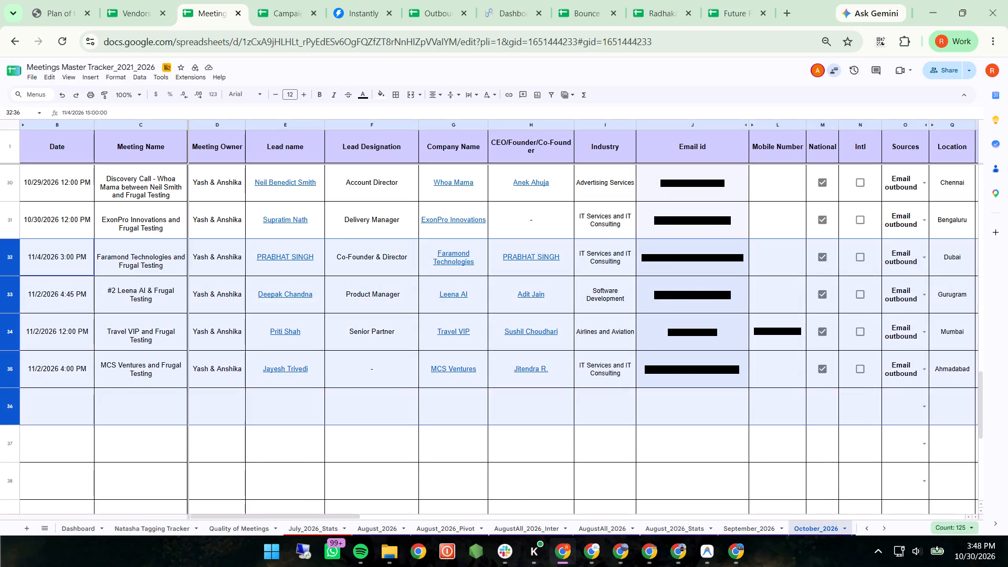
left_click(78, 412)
Move the Faramond Technologies meeting row directly below the MCS Ventures row, into row 35 of the October_2026 sheet.
left_click(8, 264)
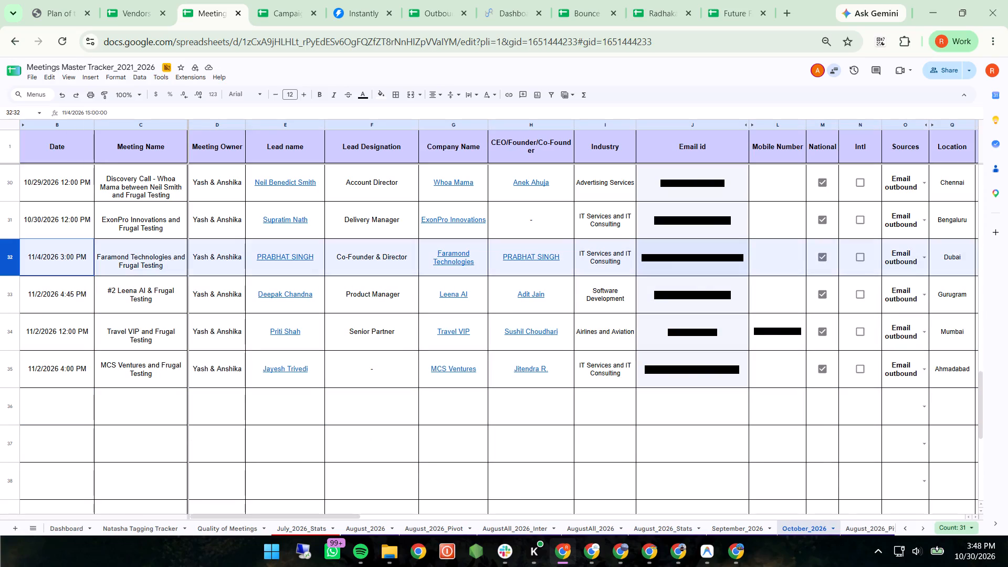
left_click_drag(8, 264, 4, 411)
left_click_drag(4, 411, 3, 375)
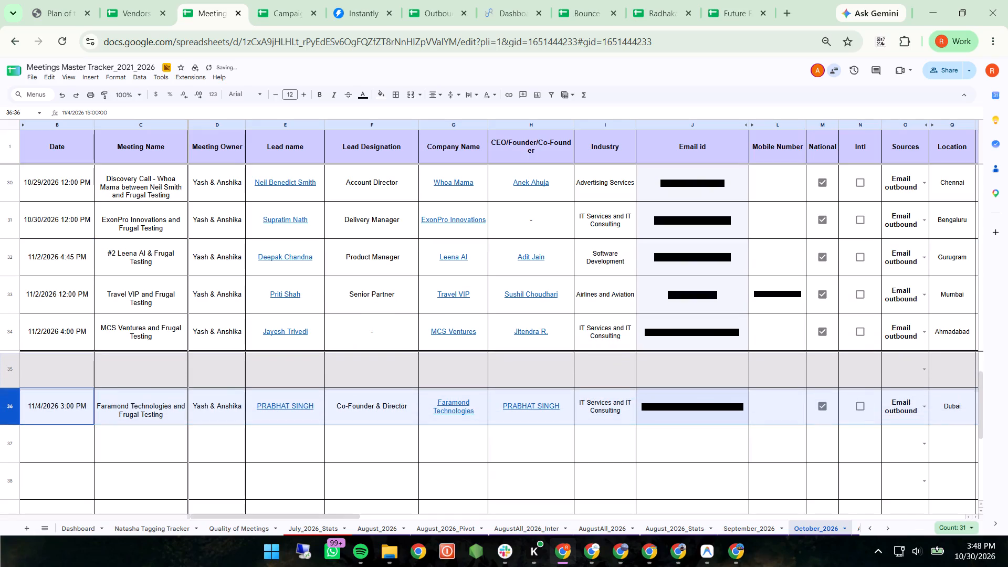
left_click_drag(3, 375, 3, 375)
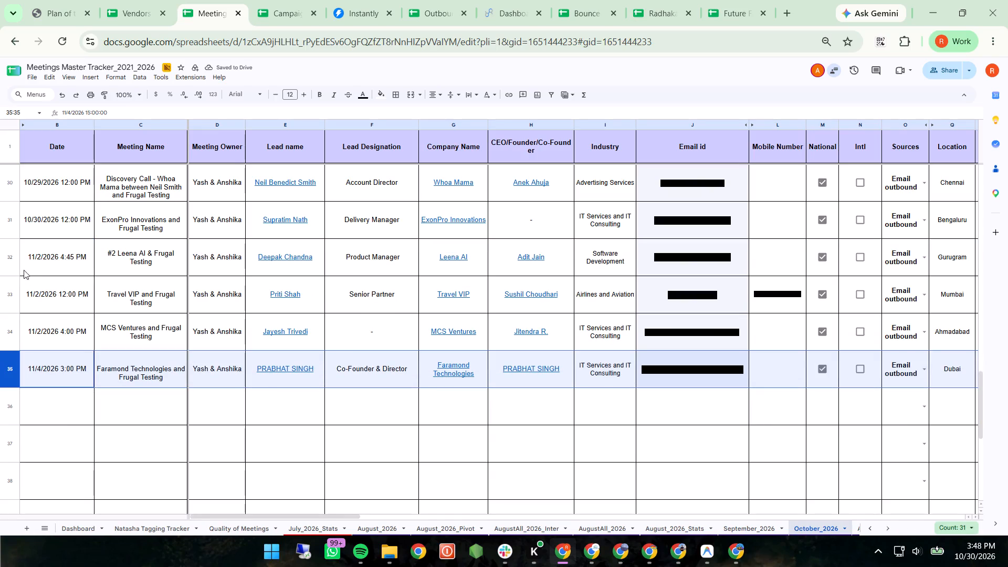
Move the Travel VIP meeting row above the #2 Leena AI row, into row 32.
left_click(12, 290)
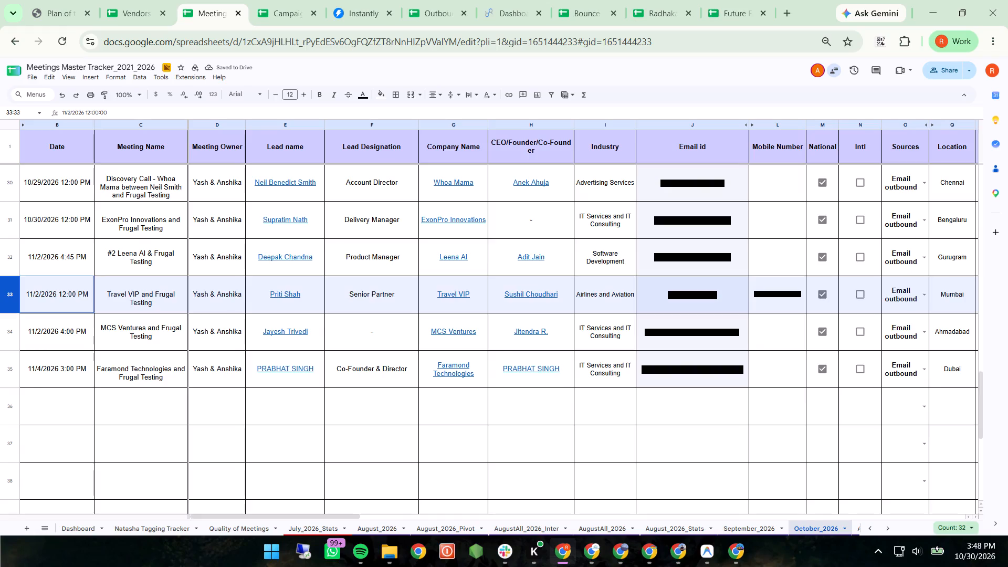
left_click_drag(12, 290, 11, 265)
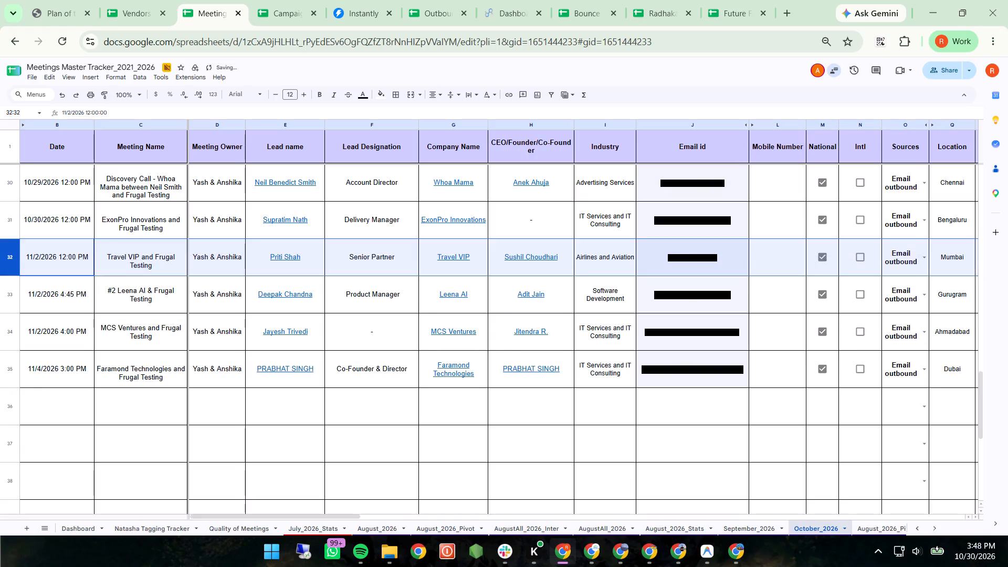
Move the MCS Ventures meeting row between the Travel VIP and #2 Leena AI rows, into row 33, and deselect it.
left_click(12, 334)
left_click_drag(12, 334, 12, 303)
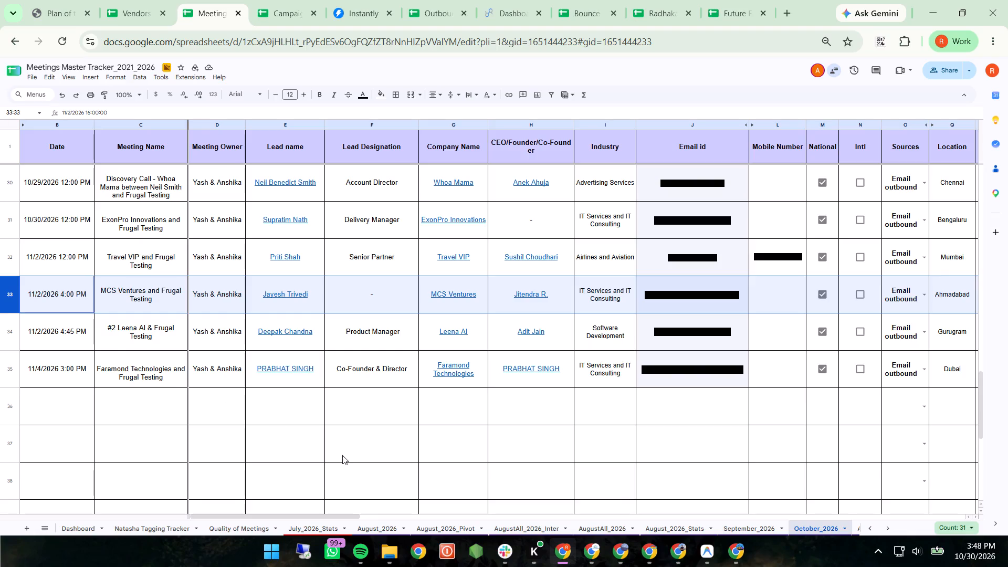
left_click(430, 435)
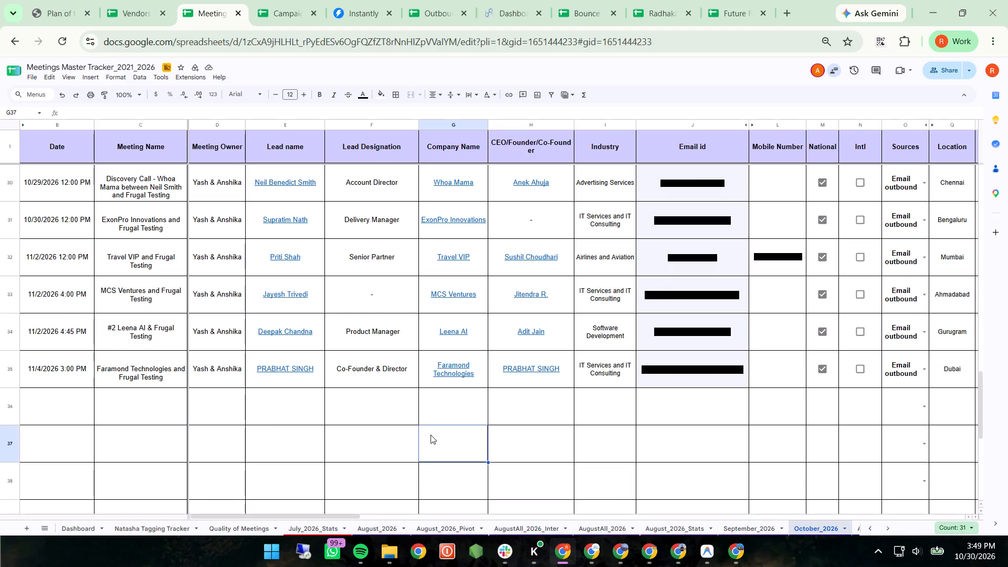